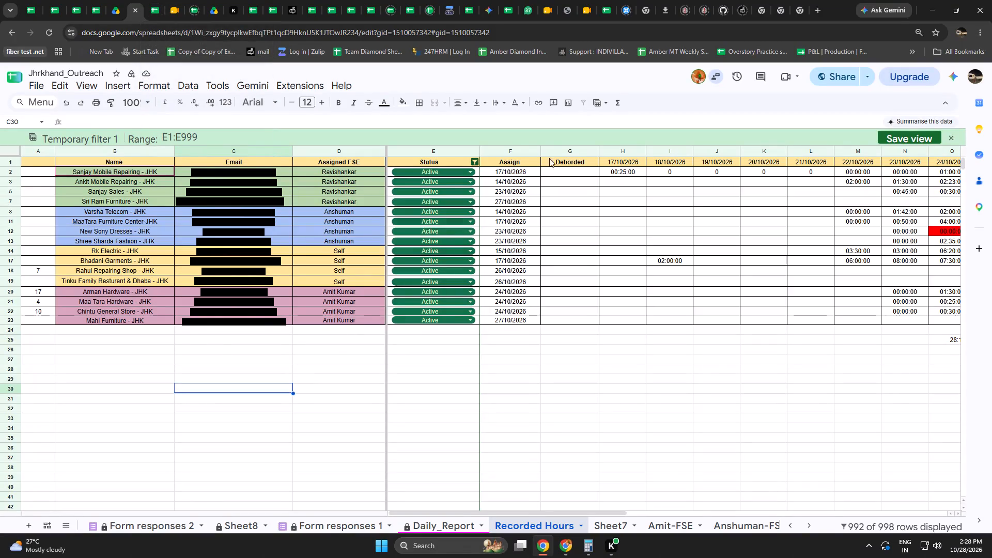
Set the Status column filter on the Recorded Hours sheet to include all values: Blanks, Active and Inactive.
click(470, 160)
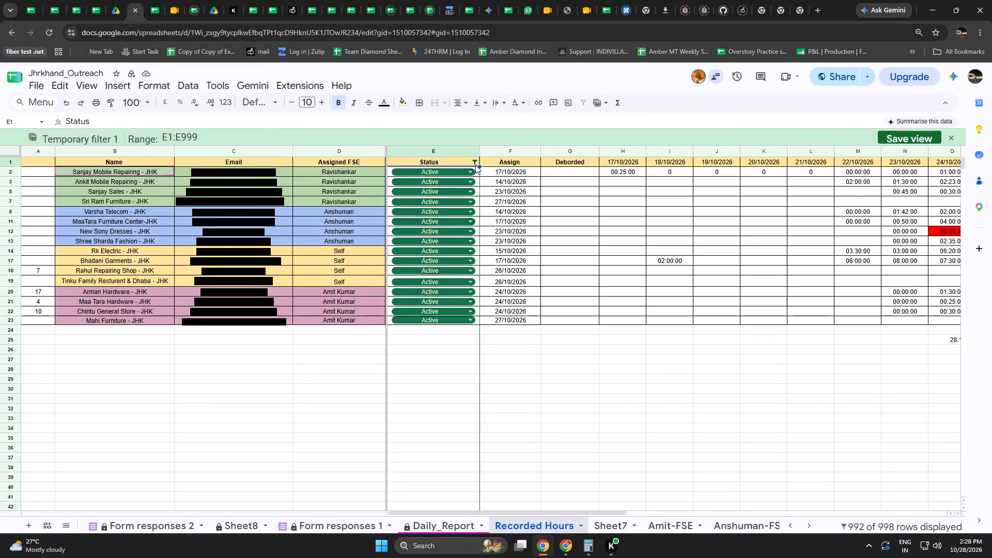
click(474, 161)
click(361, 318)
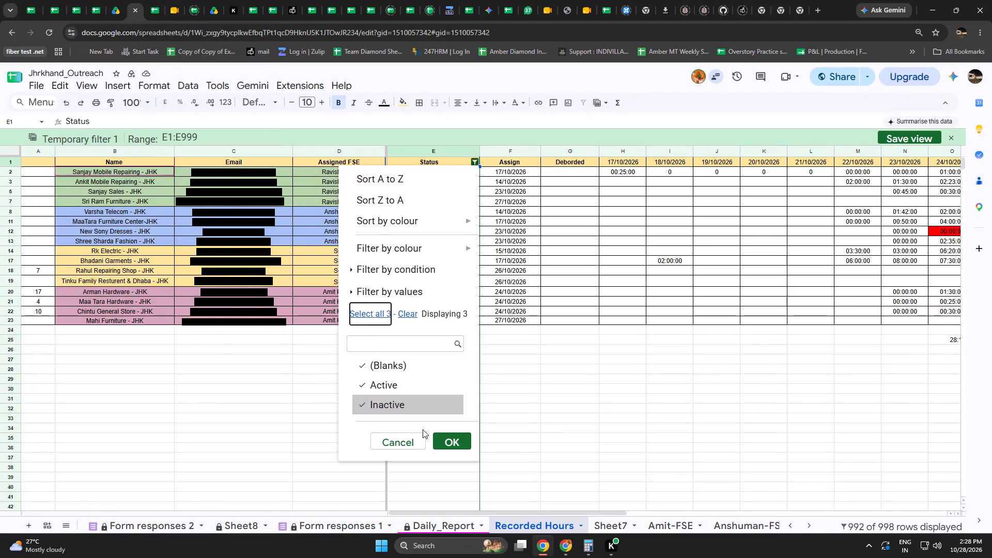
click(443, 439)
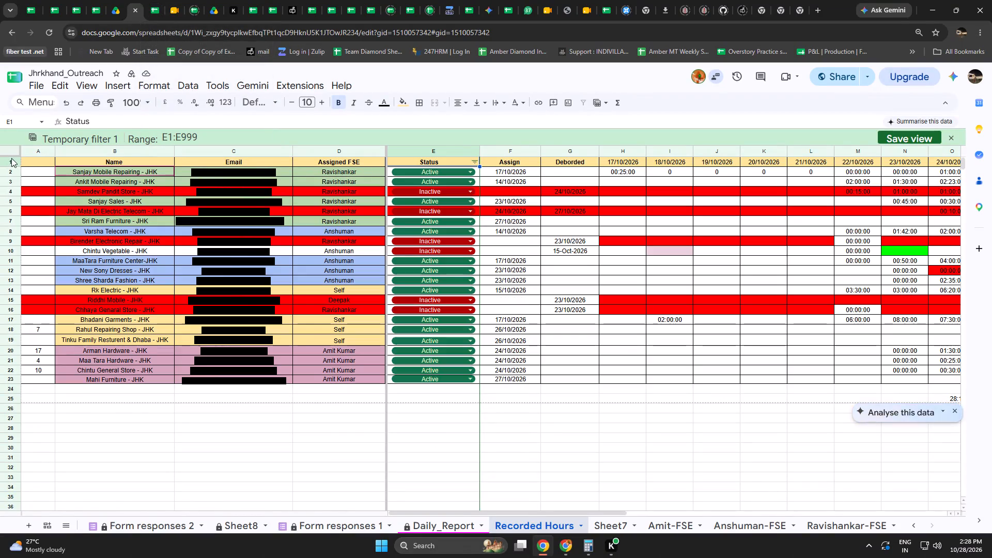
Copy rows 1 to 23 of Recorded Hours into a new sheet in the Device & vendar management spreadsheet.
drag(11, 158, 27, 378)
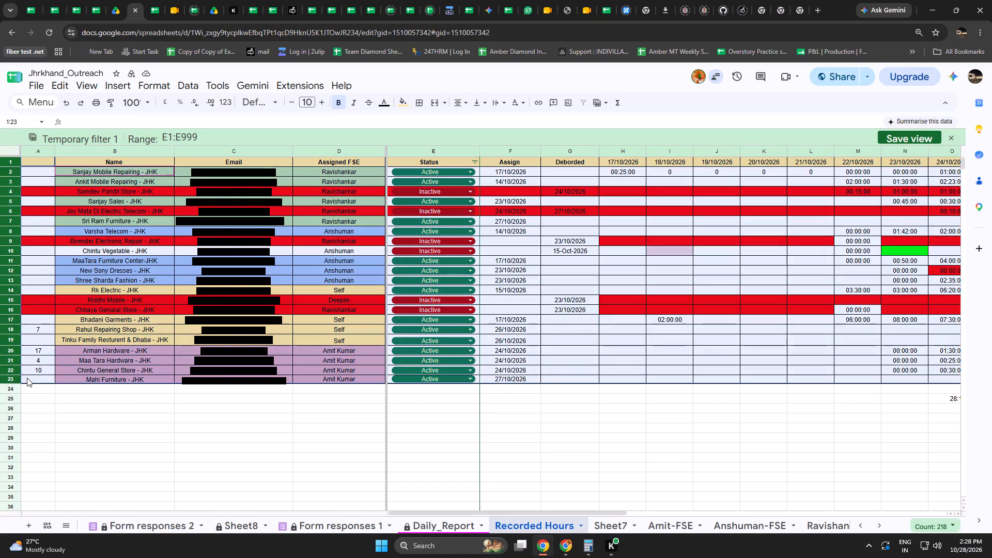
key(ctrl+c)
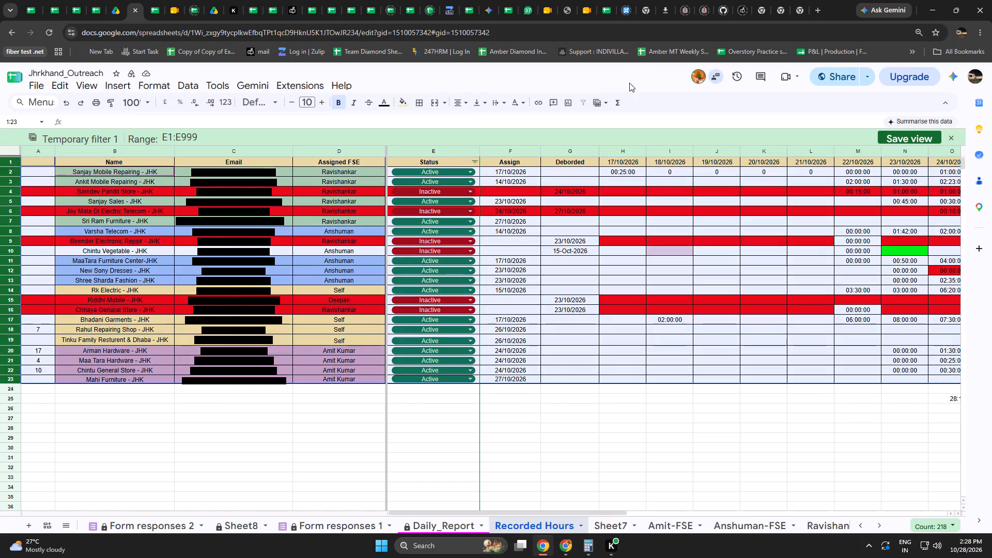
click(471, 6)
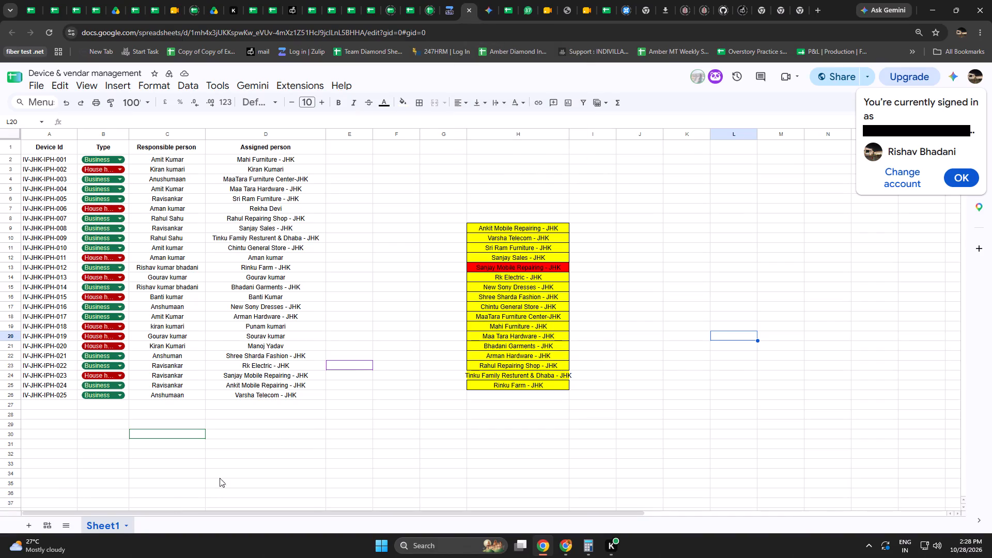
click(22, 525)
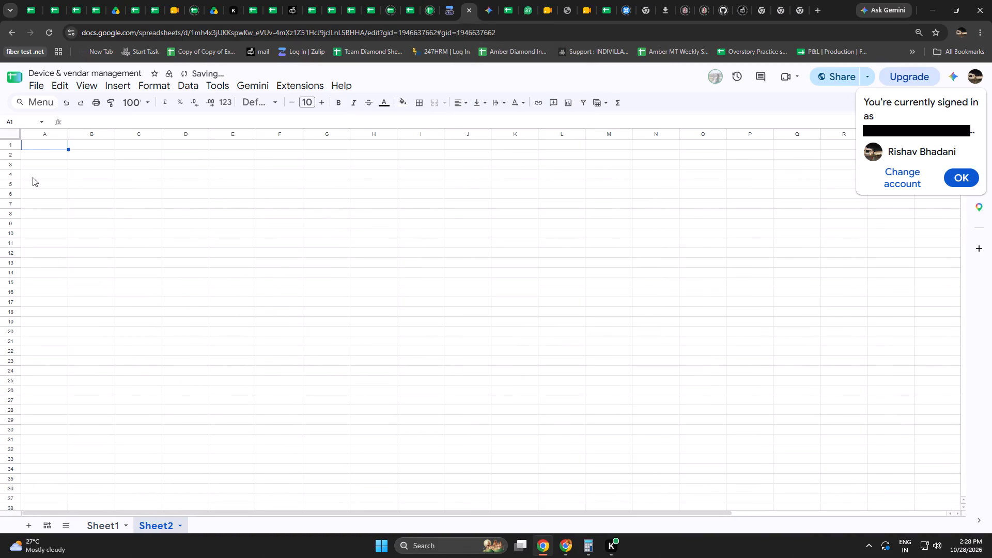
key(ctrl+v)
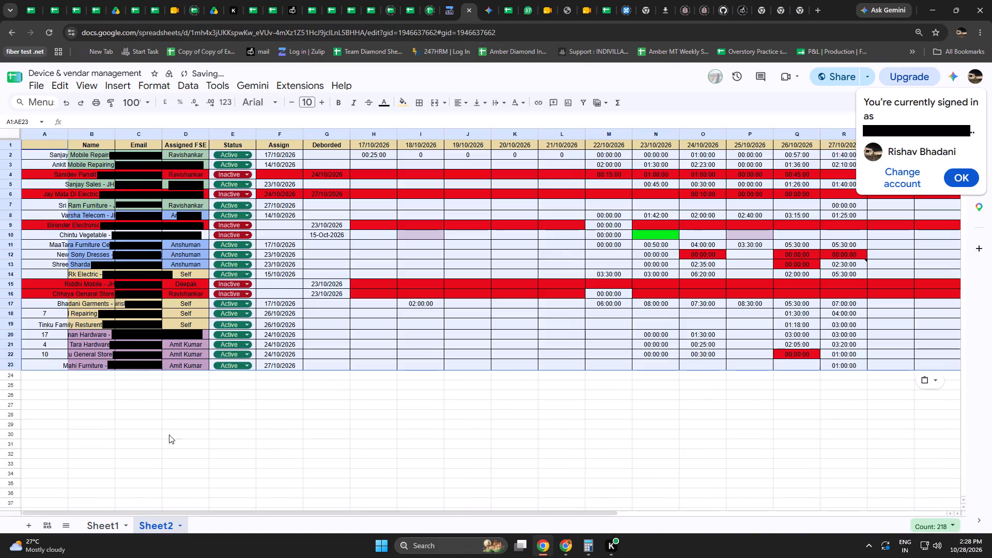
click(182, 458)
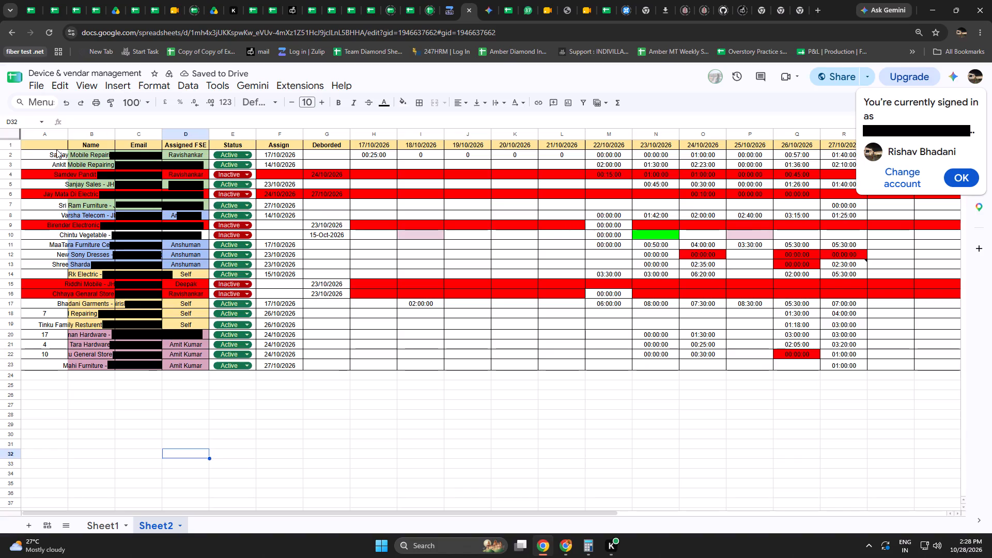
Enter "Device ID" as the header in cell A1 and make the whole header row bold.
click(42, 143)
text(Device ID)
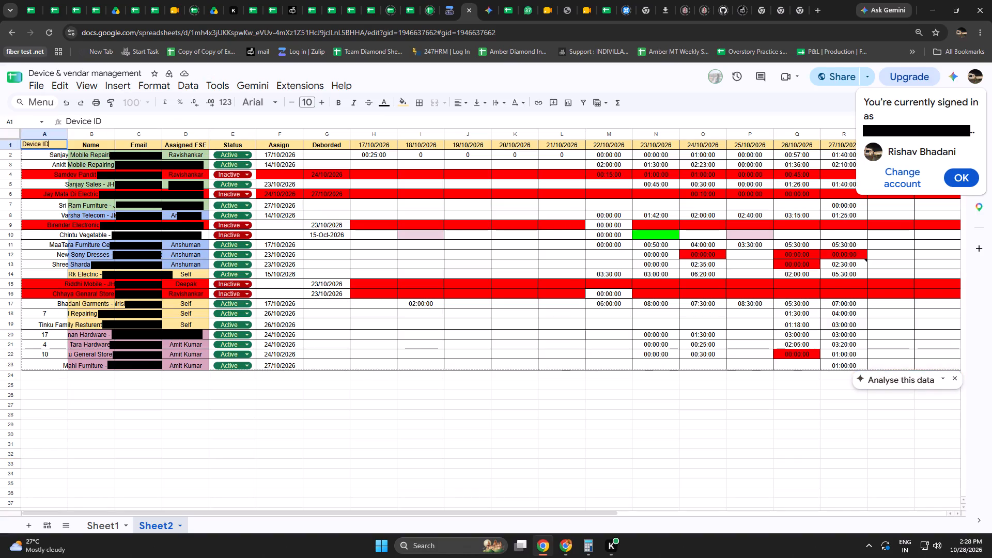
click(81, 463)
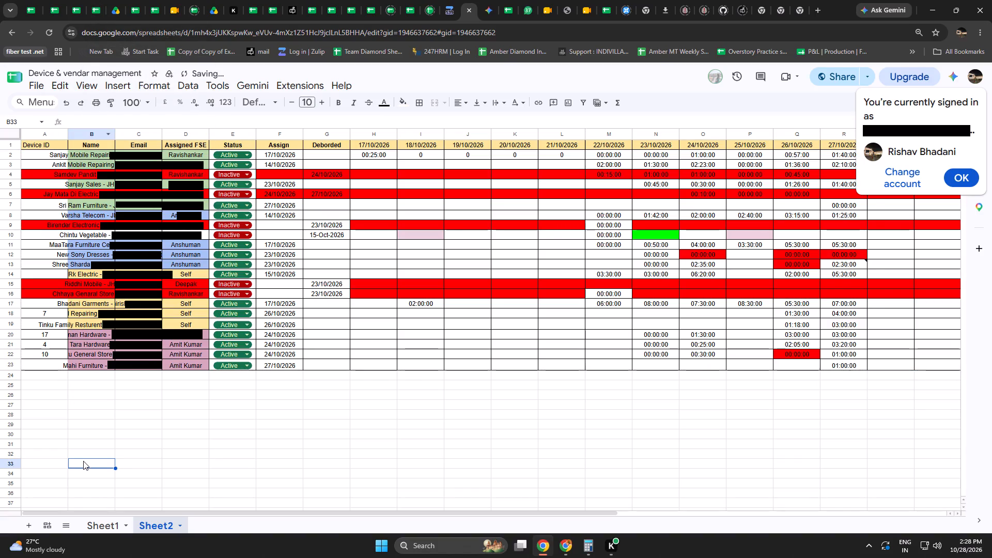
click(53, 145)
click(5, 142)
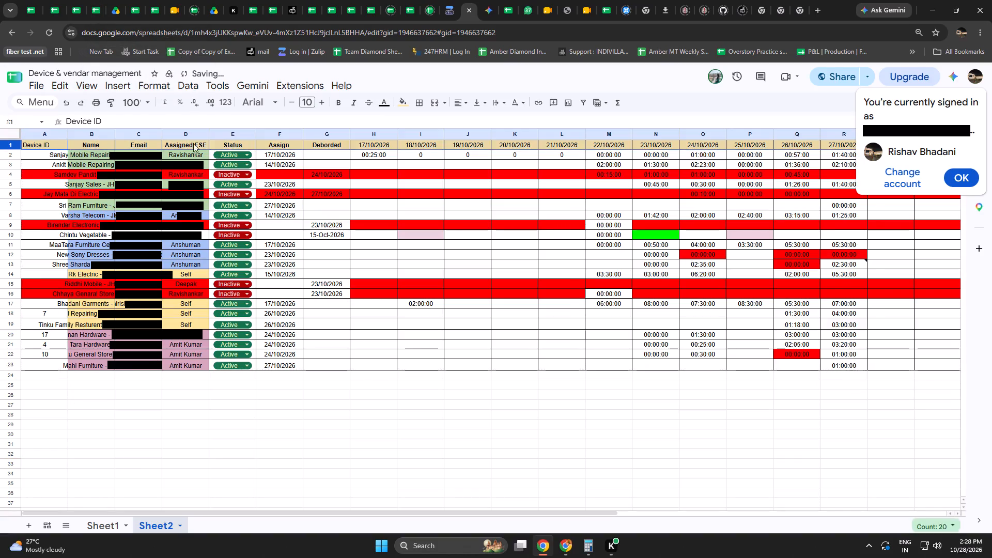
click(340, 98)
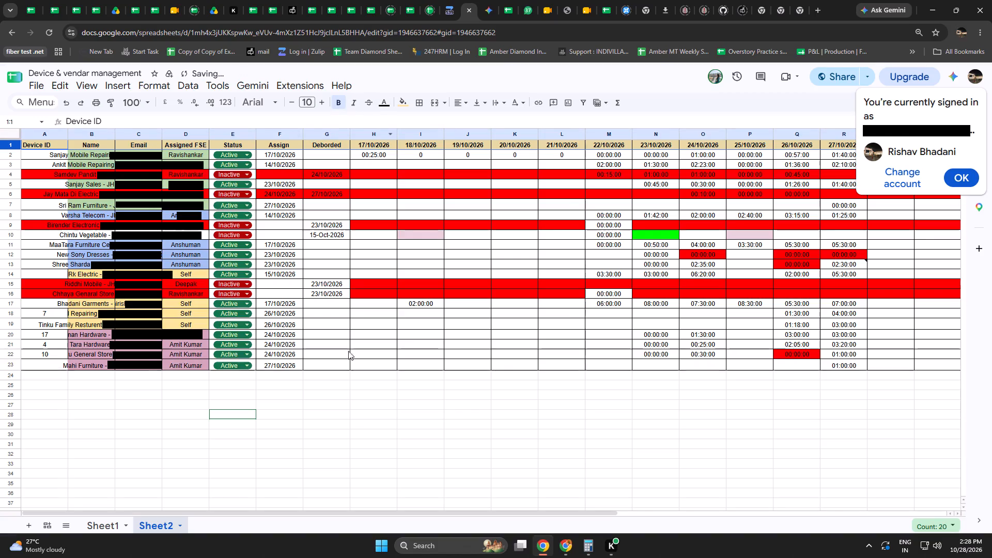
click(347, 424)
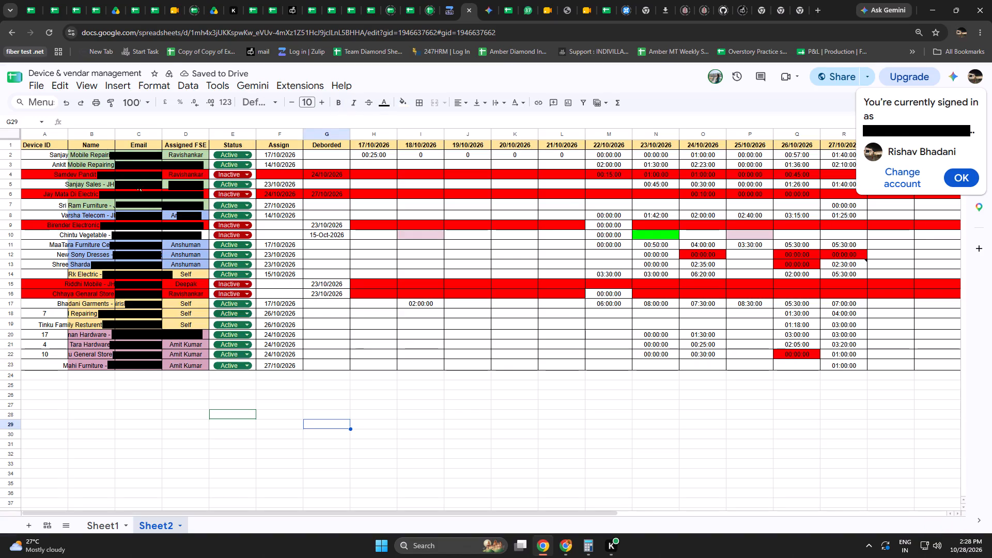
Widen the Name and Email columns so their full entries fit.
drag(114, 135, 152, 131)
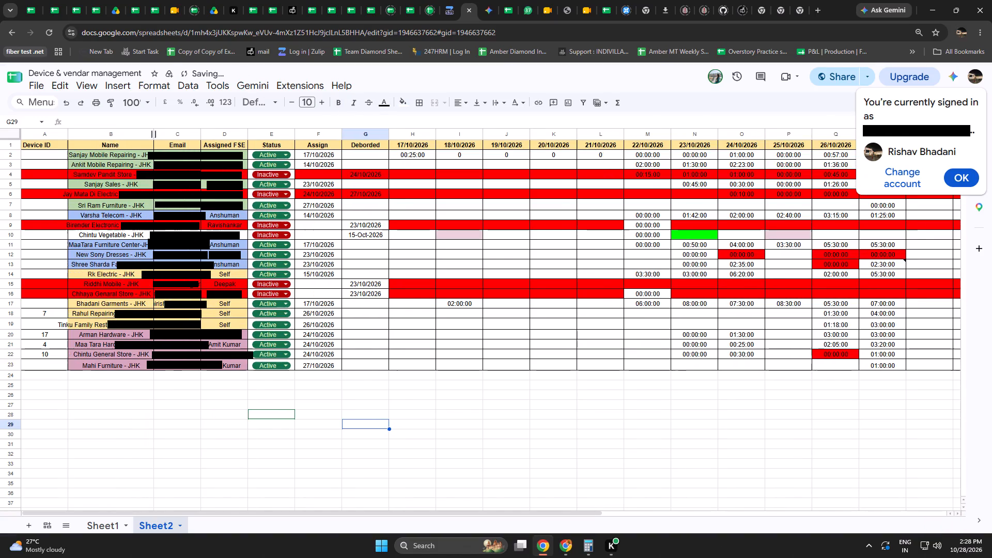
drag(152, 131, 164, 126)
drag(164, 126, 173, 126)
drag(183, 135, 192, 135)
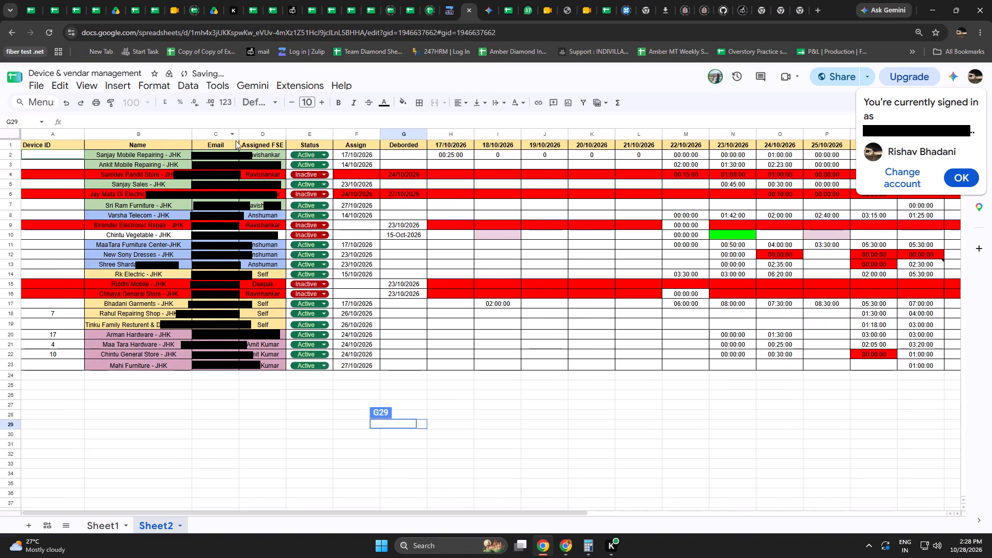
click(218, 130)
drag(238, 132, 248, 130)
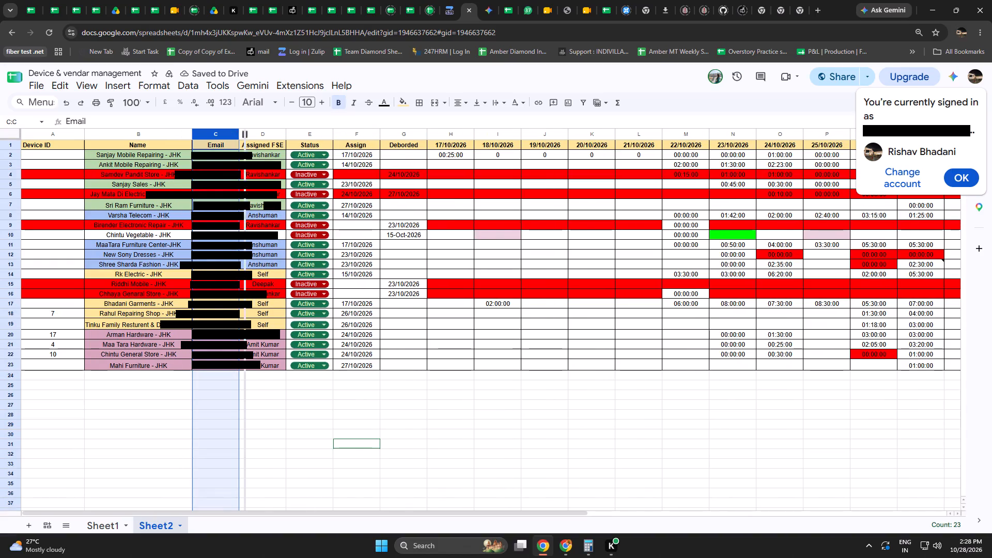
drag(248, 130, 262, 128)
drag(266, 132, 286, 135)
click(287, 138)
drag(284, 133, 297, 127)
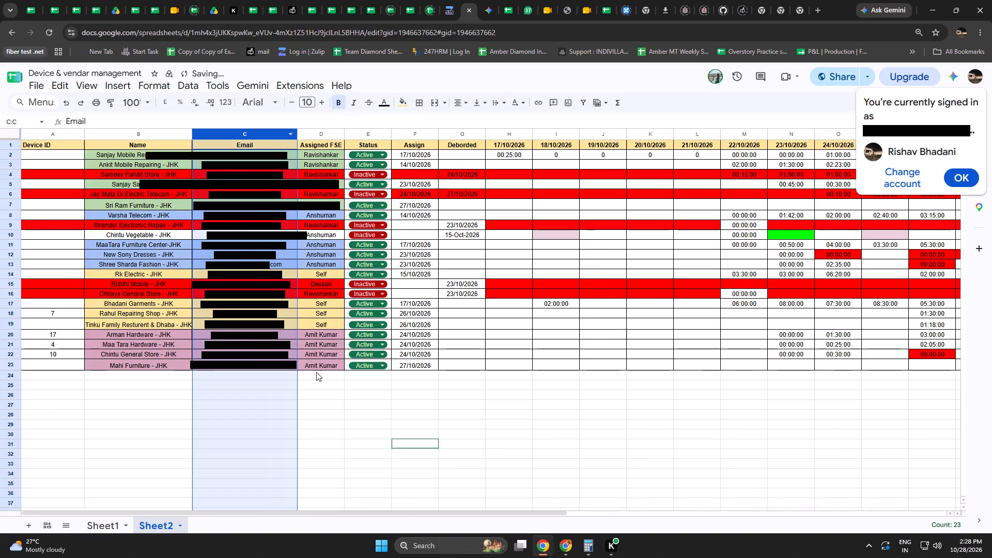
click(344, 426)
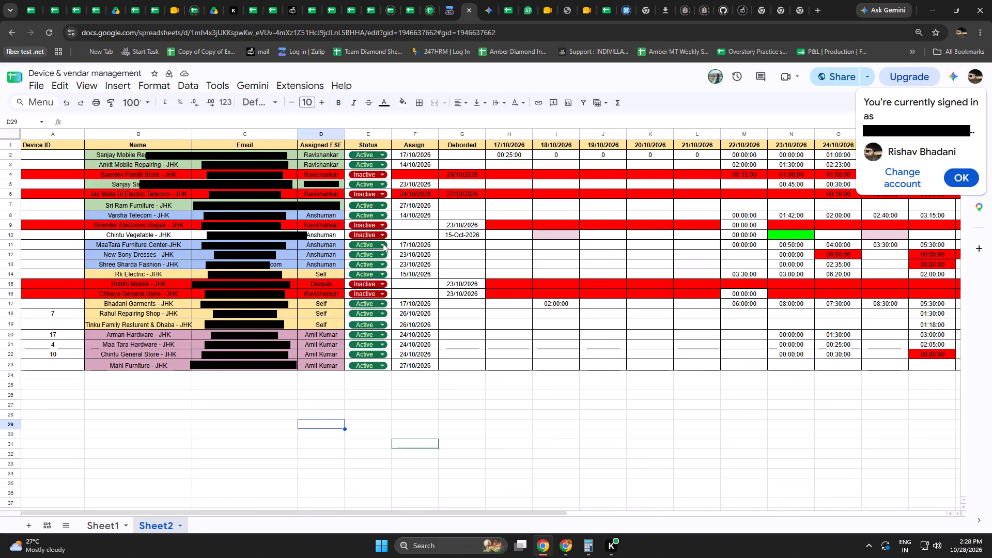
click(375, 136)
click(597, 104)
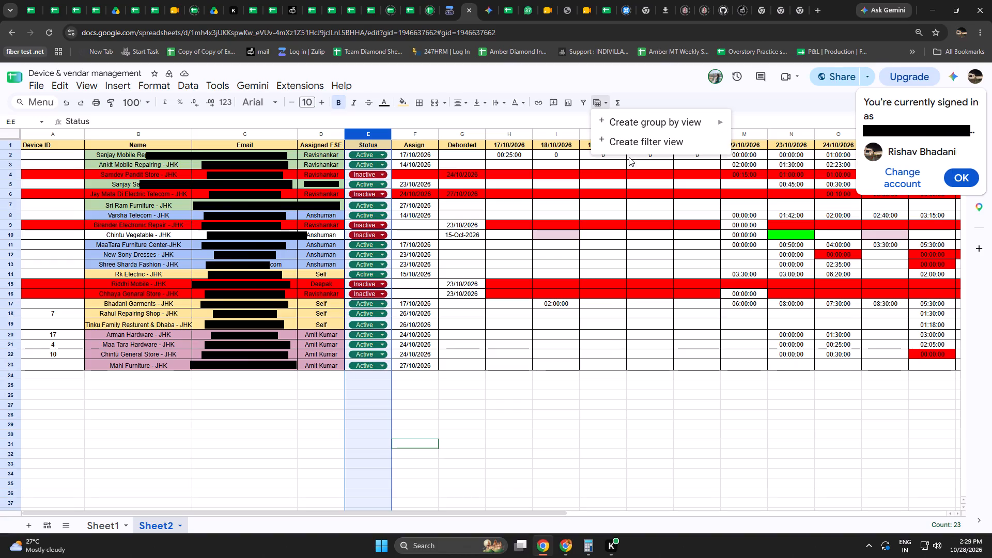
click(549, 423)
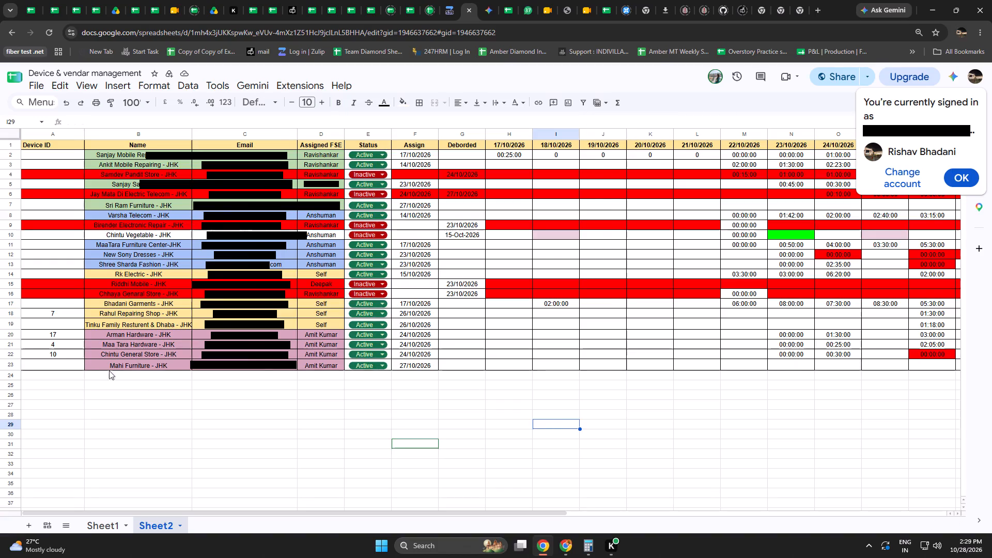
Clear the leftover numbers from the Device ID column in cells A17 to A23.
drag(64, 305, 77, 365)
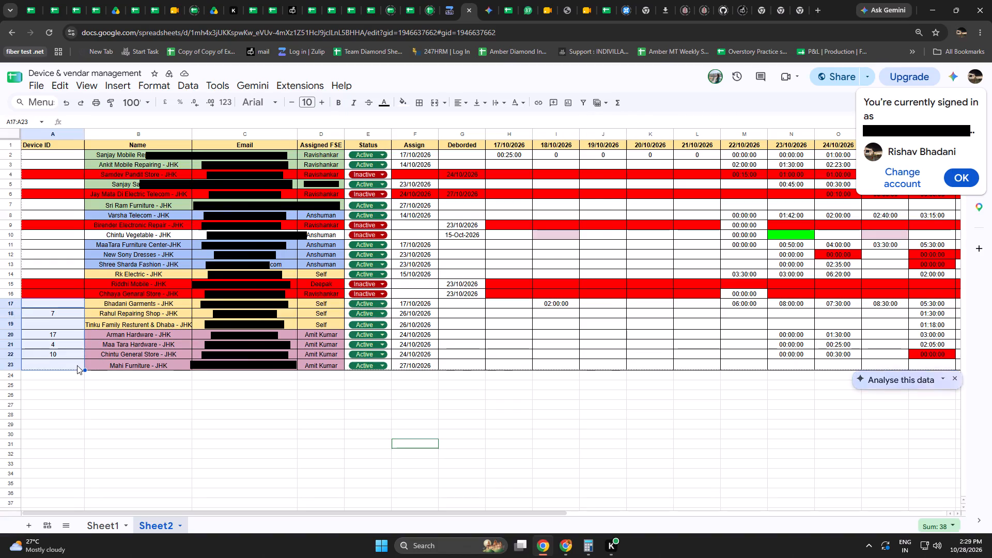
key(BackSpace)
click(152, 416)
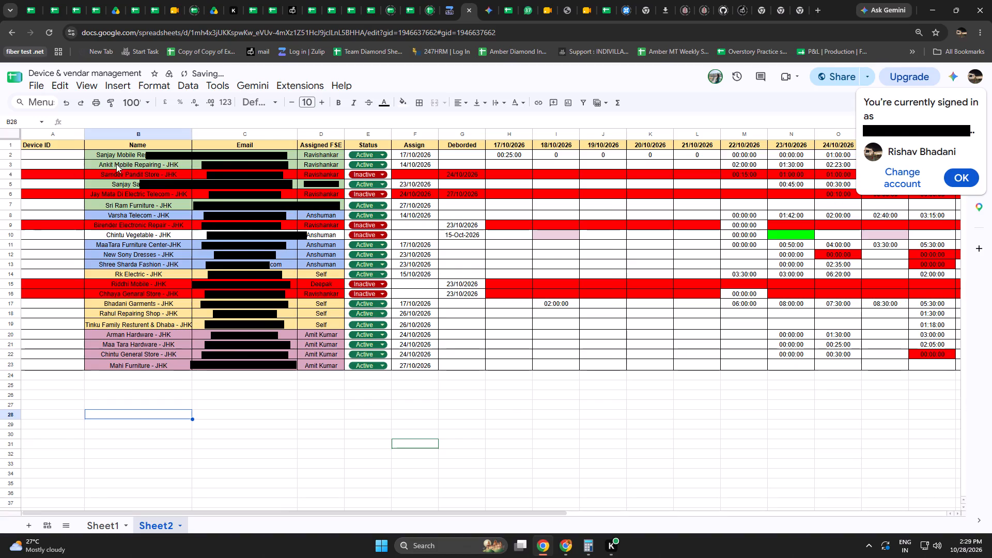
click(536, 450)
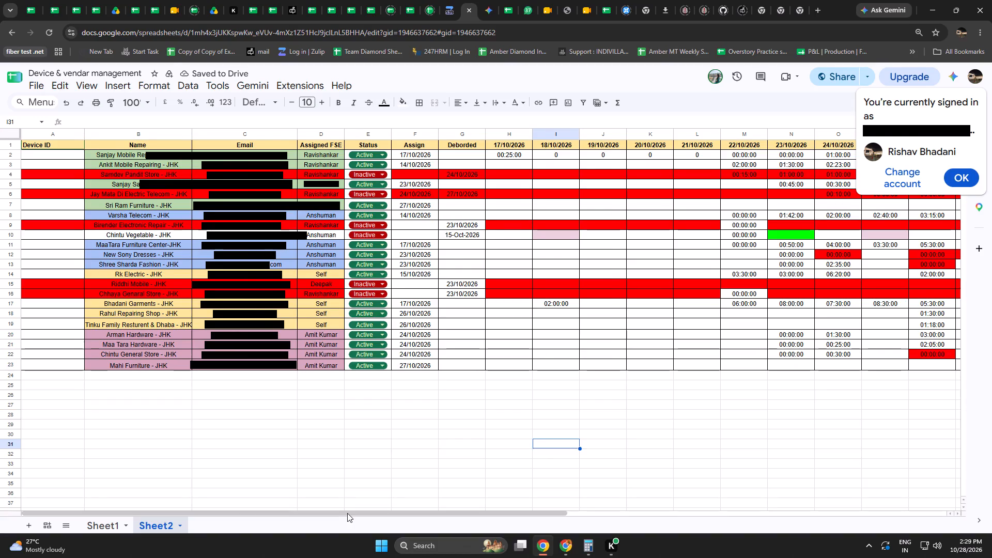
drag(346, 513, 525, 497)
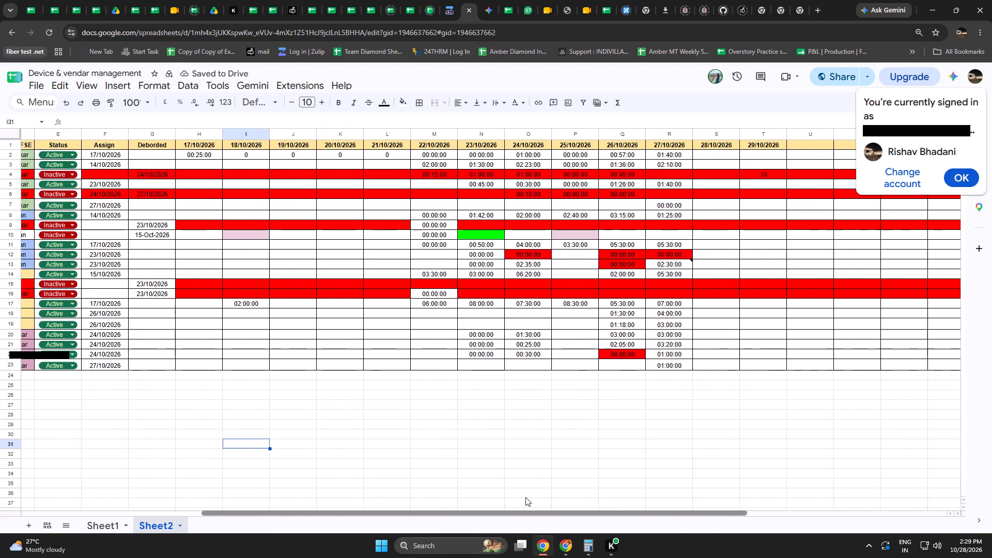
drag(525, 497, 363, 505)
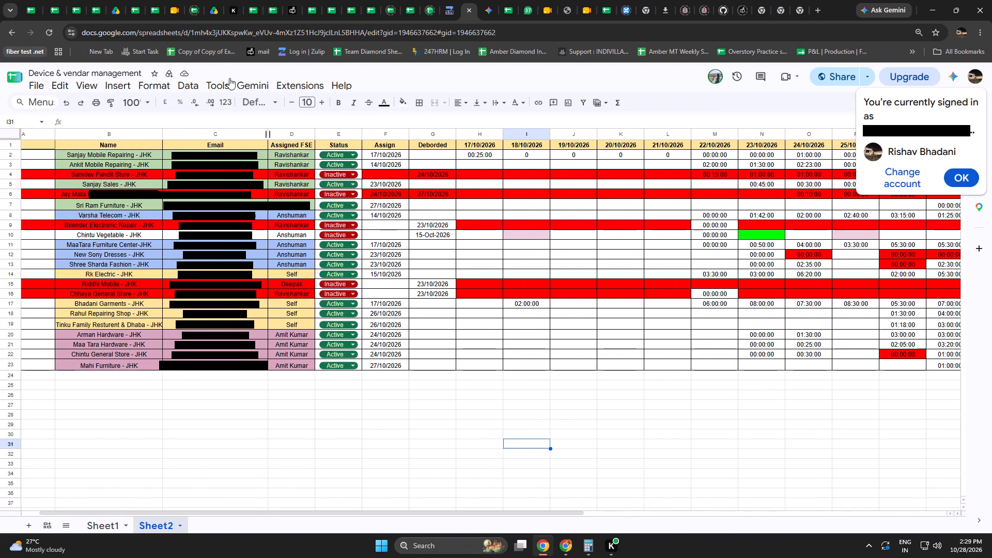
Select the web address of the new sheet in the Device & vendar management spreadsheet.
click(207, 28)
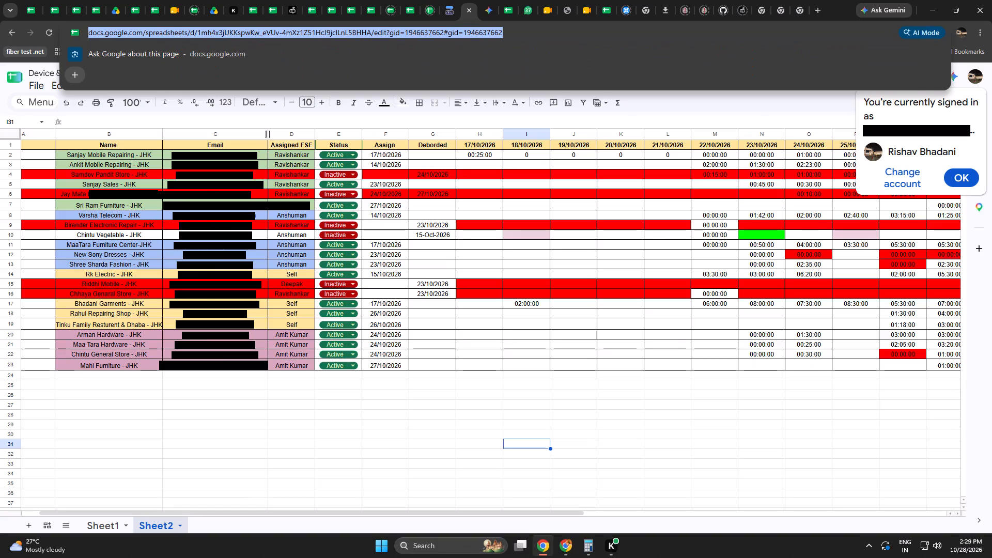
Copy the selected web address of the Device & vendar management sheet and return to the grid.
key(ctrl+c)
click(461, 408)
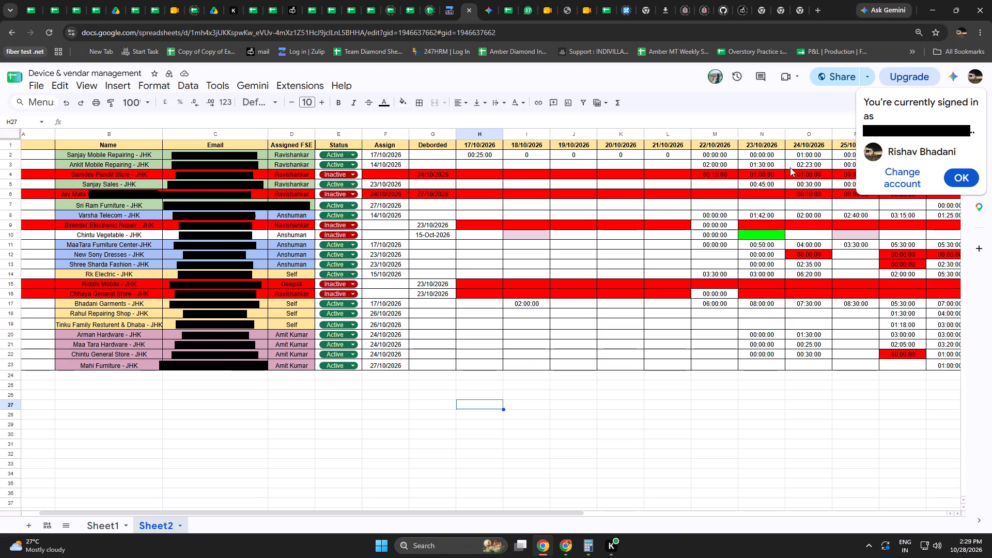
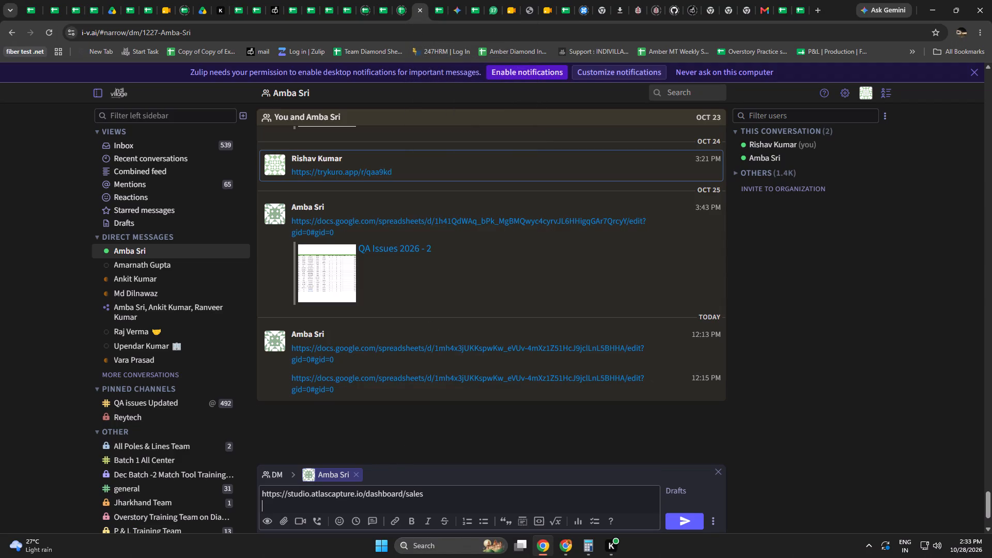
Send the drafted Atlas sales dashboard link in the open direct message conversation.
click(678, 526)
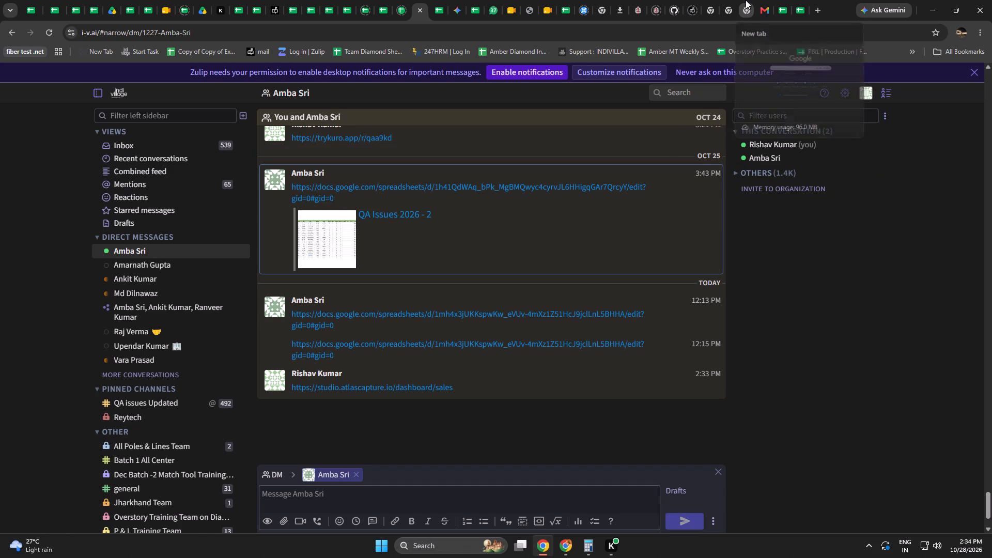
Switch to Atlas Studio and open the Business / Mono project from the Projects area.
click(637, 0)
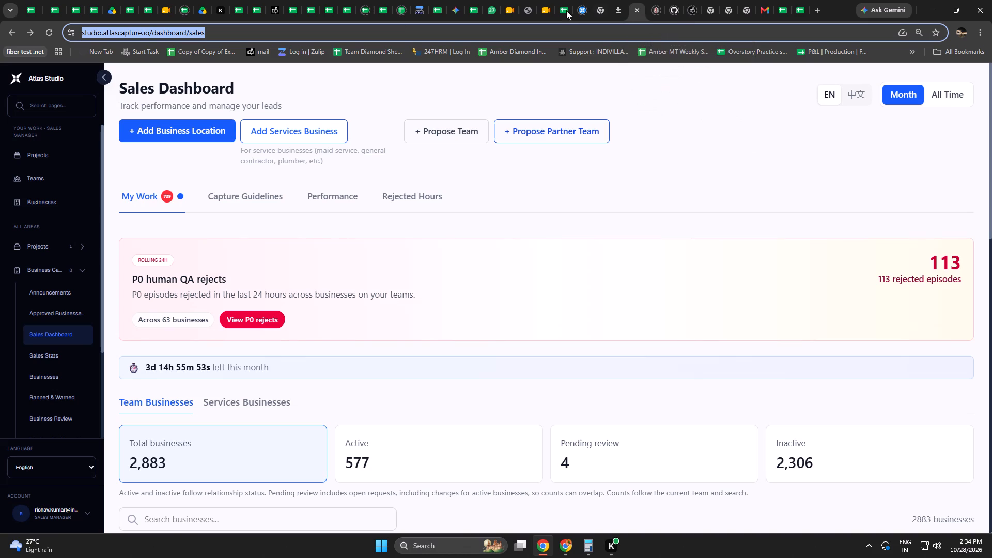
click(628, 169)
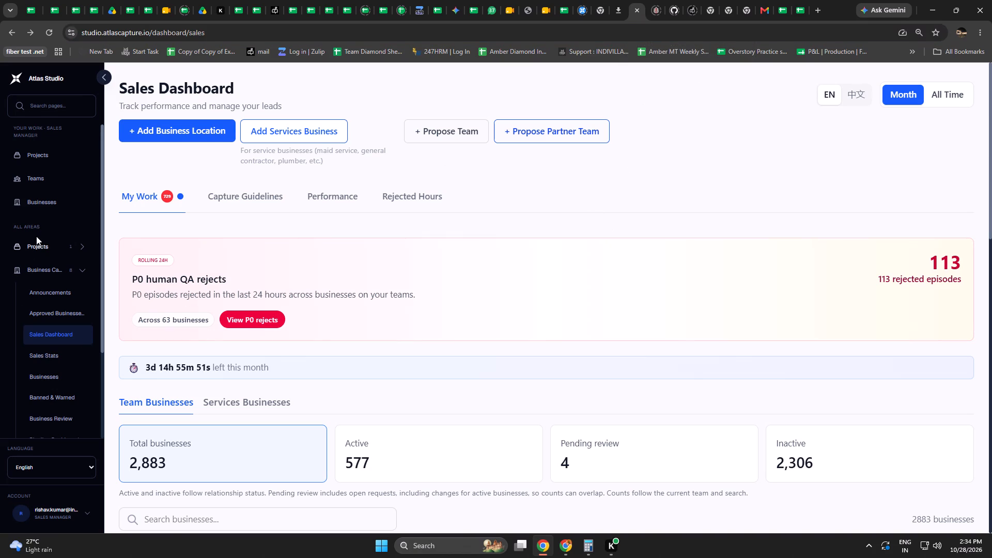
click(41, 209)
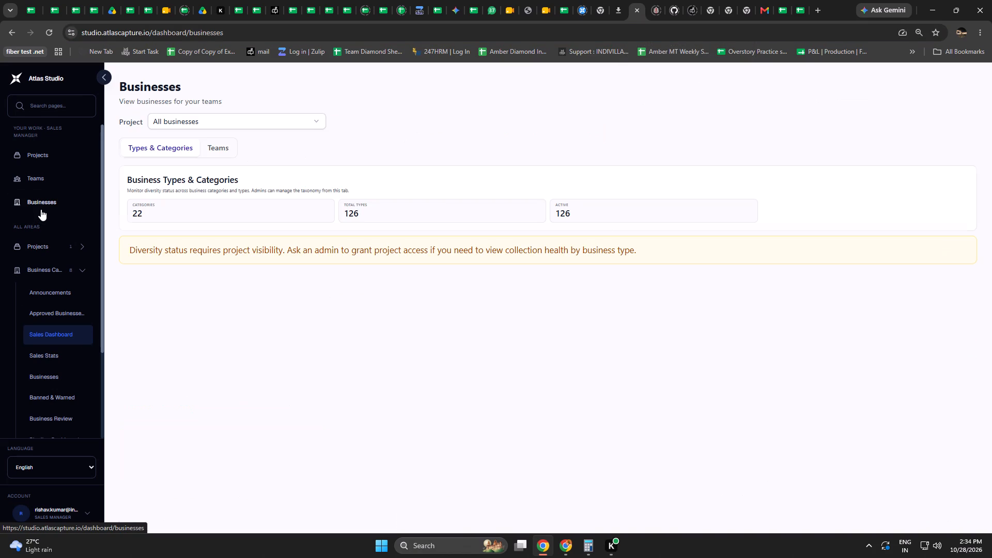
click(43, 246)
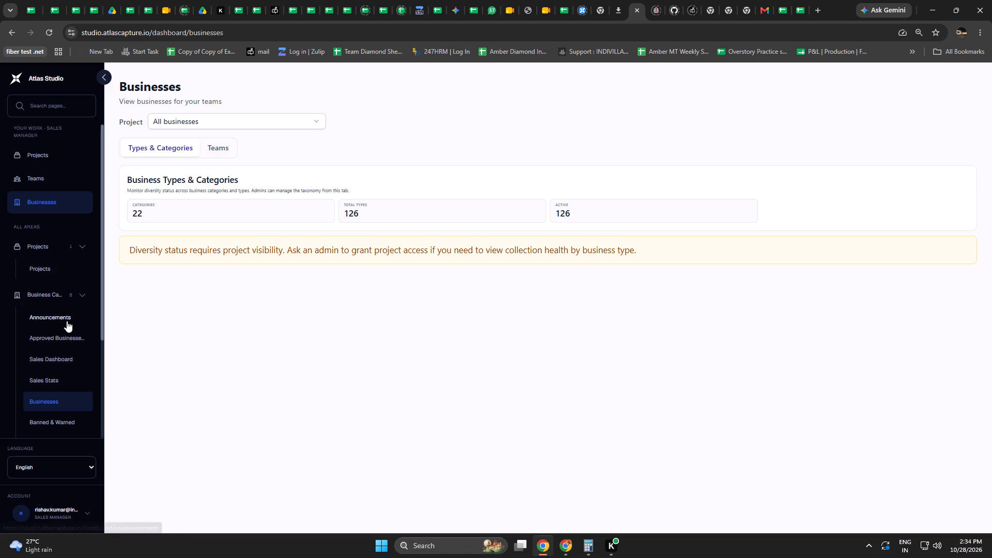
click(55, 275)
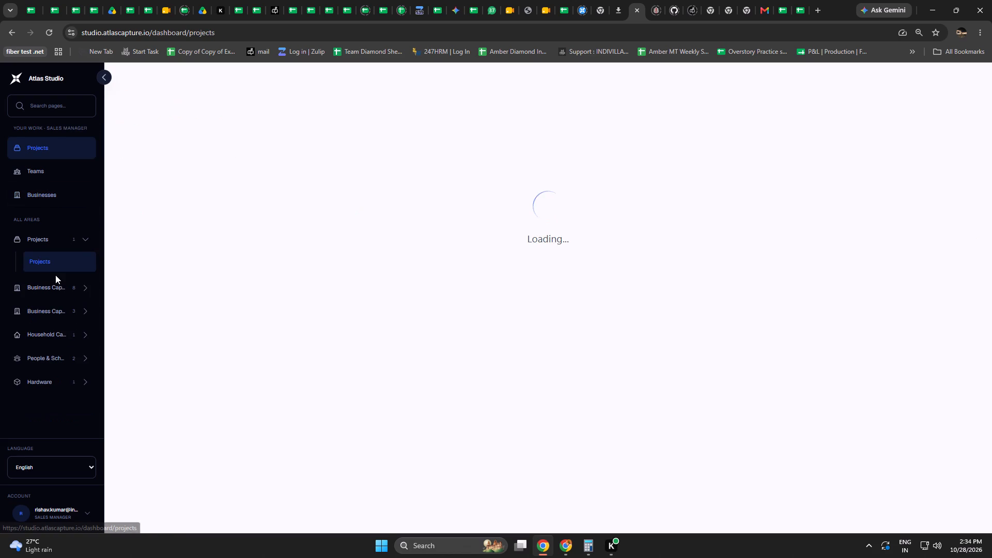
click(160, 341)
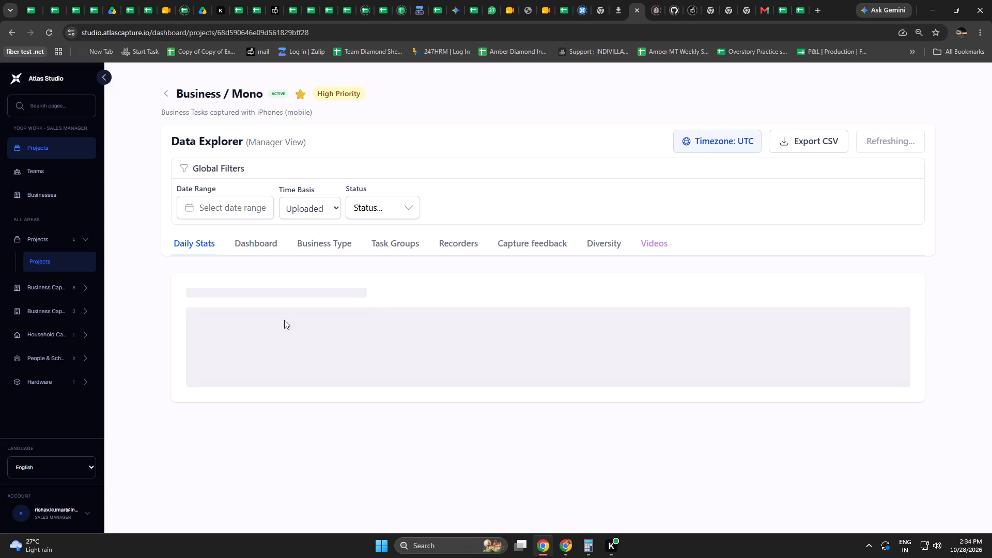
Move the Atlas project page into its own browser window and maximise that window.
drag(633, 16, 622, 99)
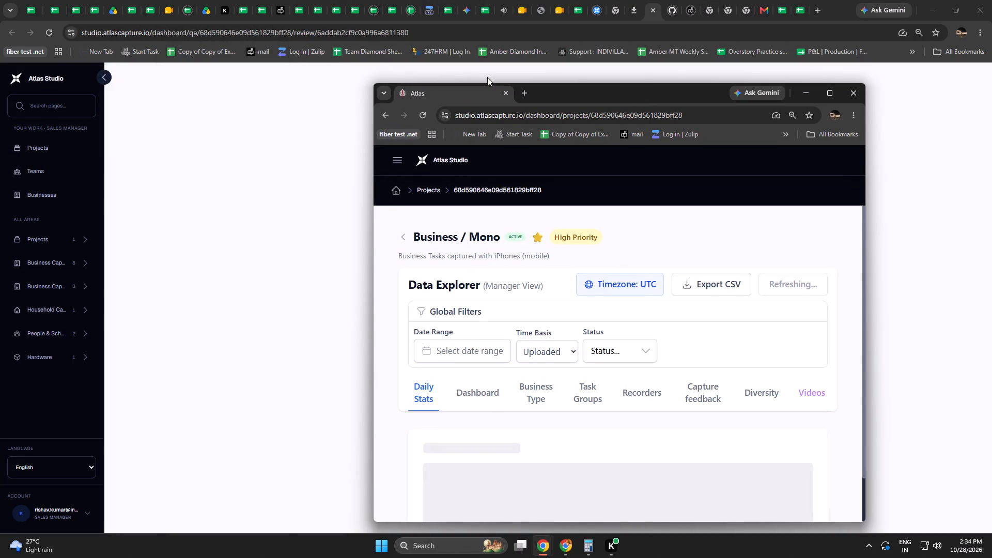
click(824, 94)
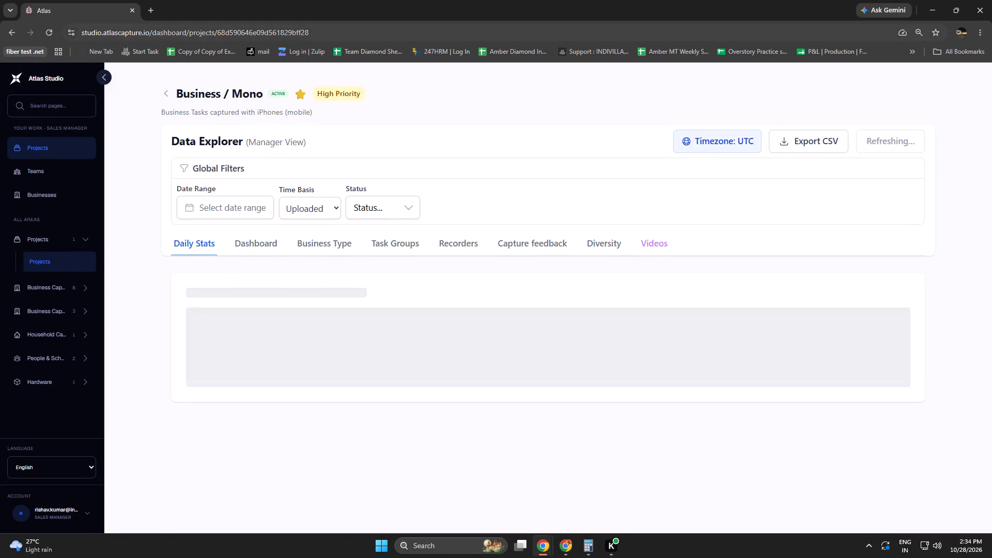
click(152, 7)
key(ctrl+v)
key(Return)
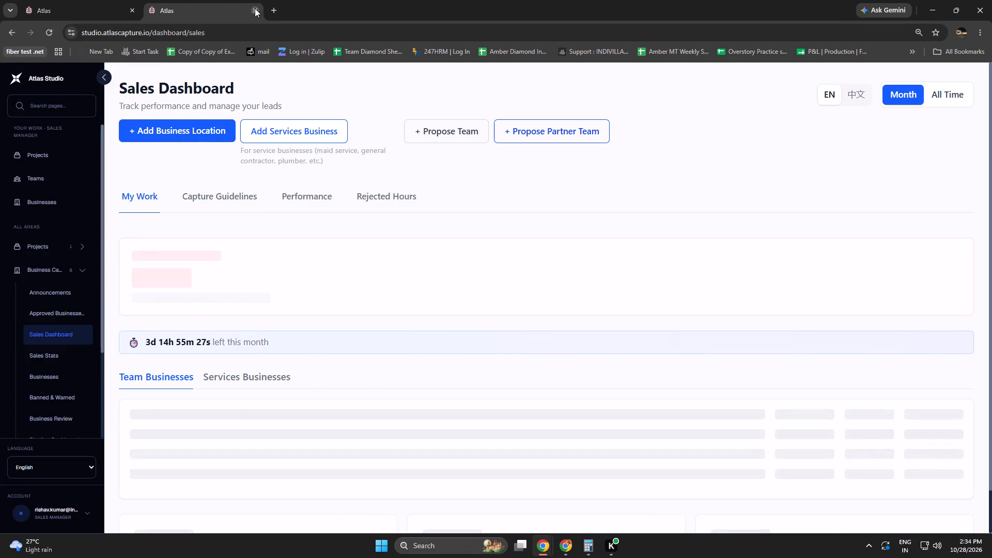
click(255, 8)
Open the Device & vendar management spreadsheet in a new tab using its previously copied link from the clipboard history.
click(150, 4)
key(super+v)
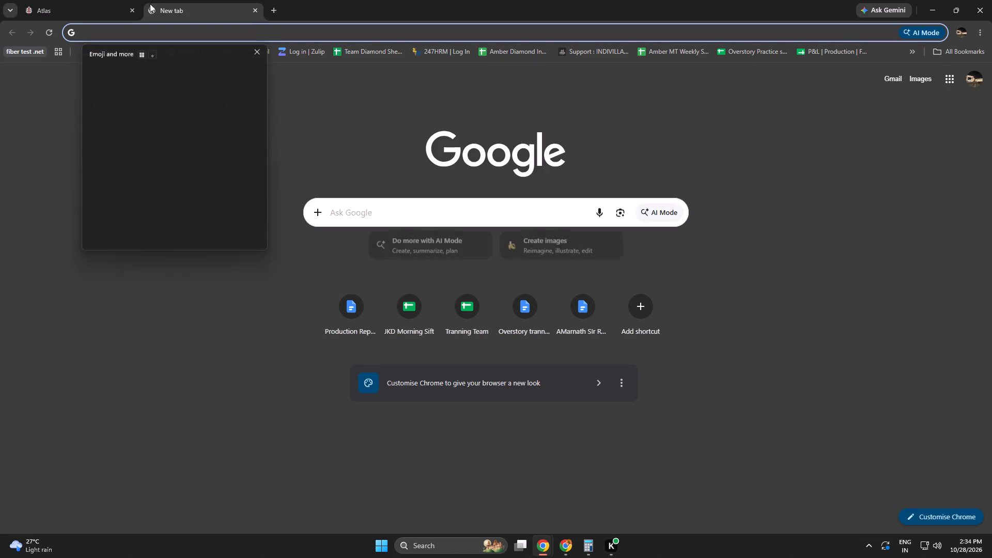
click(146, 180)
key(ctrl+v)
key(Return)
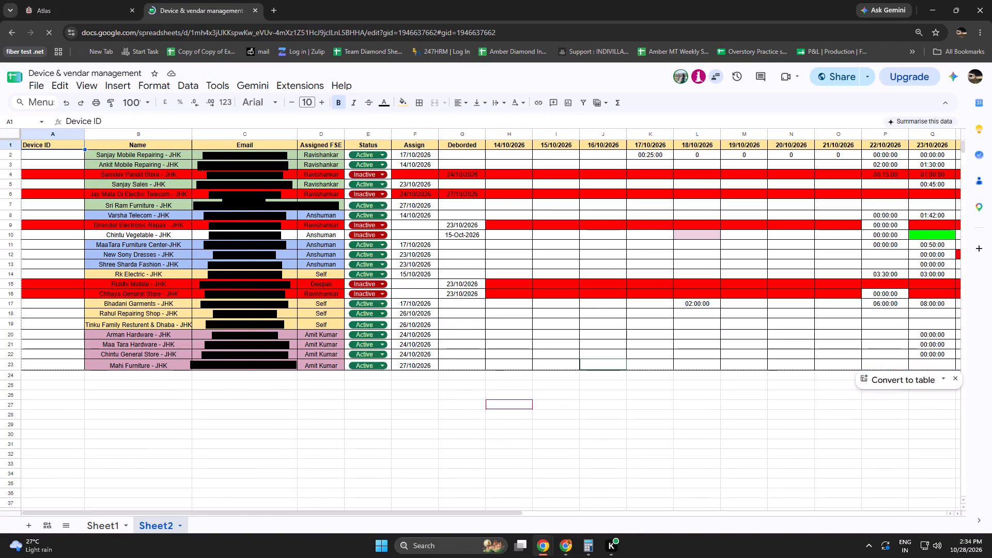
Enter 00:00:00 in cell H2, under 14/10/2026 for Sanjay Mobile Repairing - JHK.
click(156, 156)
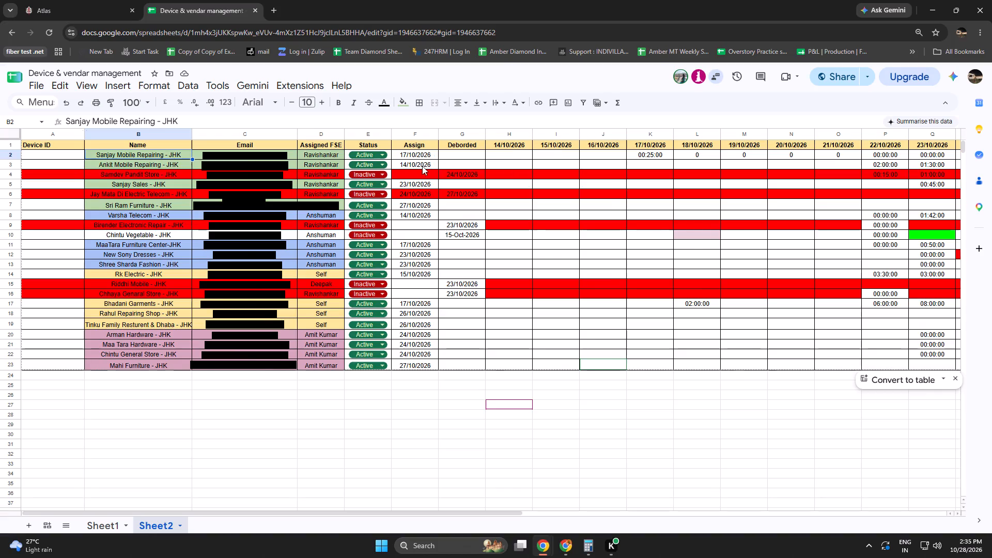
click(504, 158)
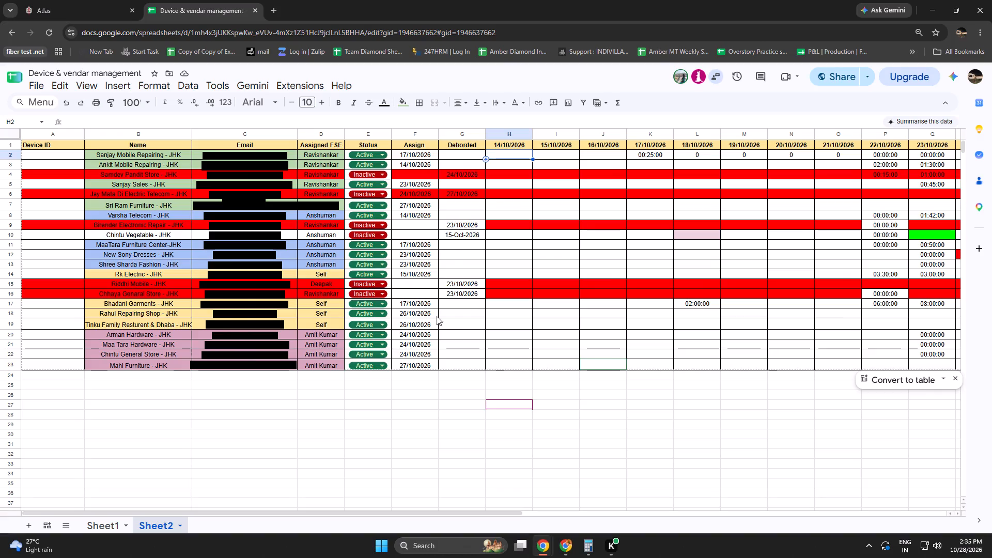
text(00:00)
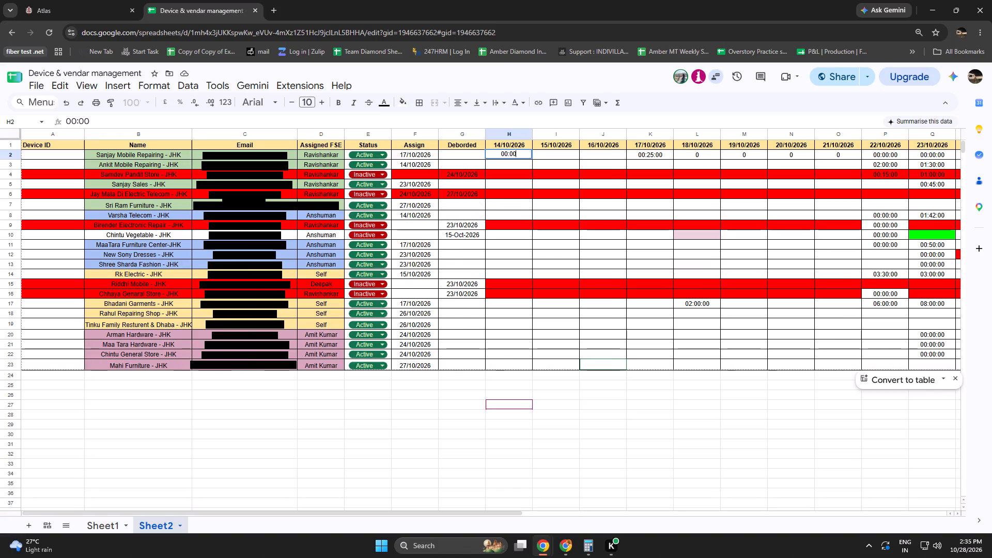
text(::)
key(BackSpace)
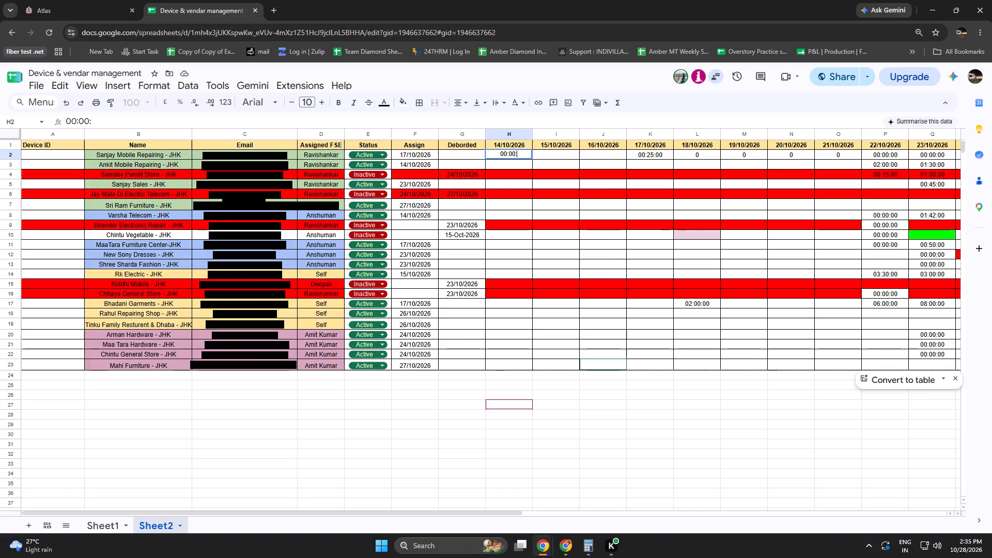
text(00.)
key(Return)
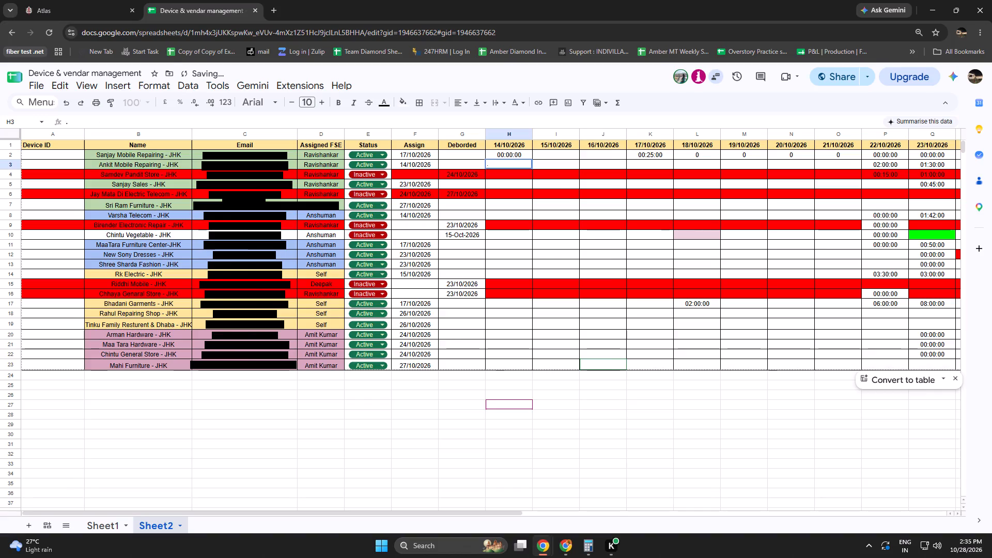
key(BackSpace)
click(525, 208)
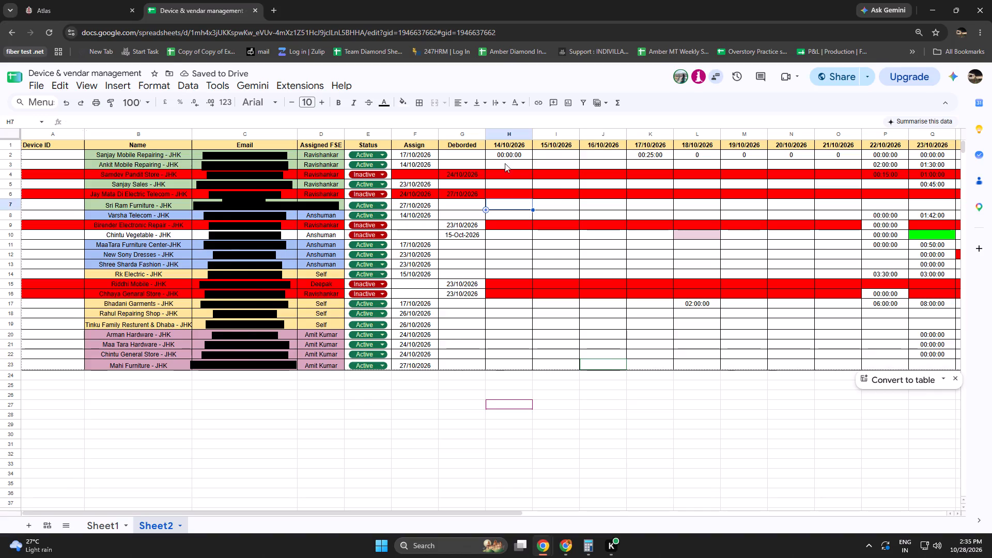
Apply the Duration number format to cells H2 to H5.
drag(503, 151, 505, 182)
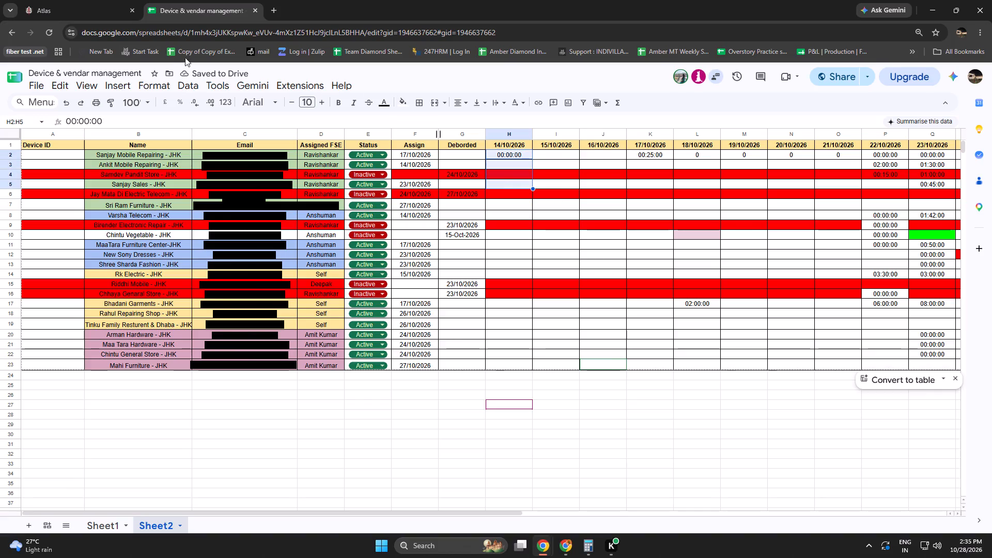
click(147, 86)
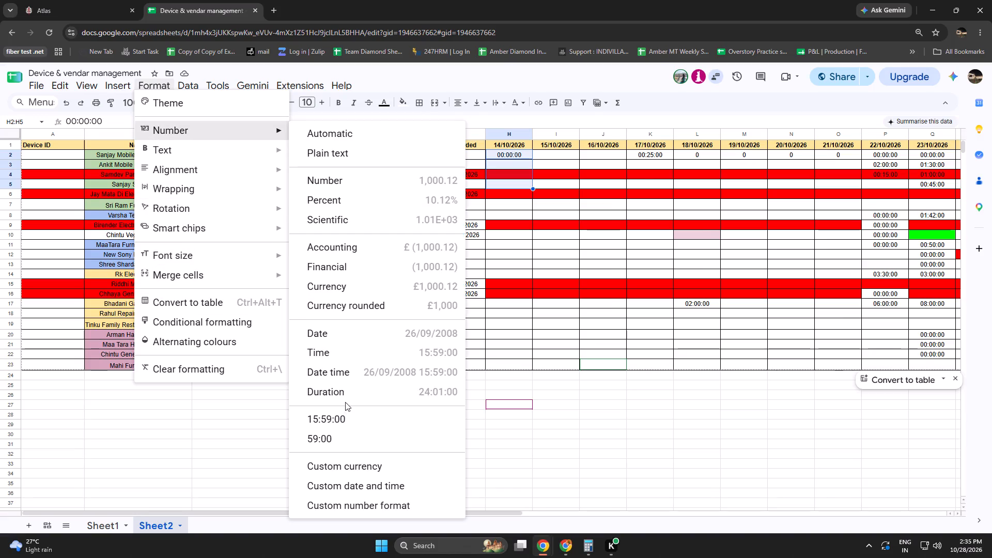
click(347, 397)
click(667, 416)
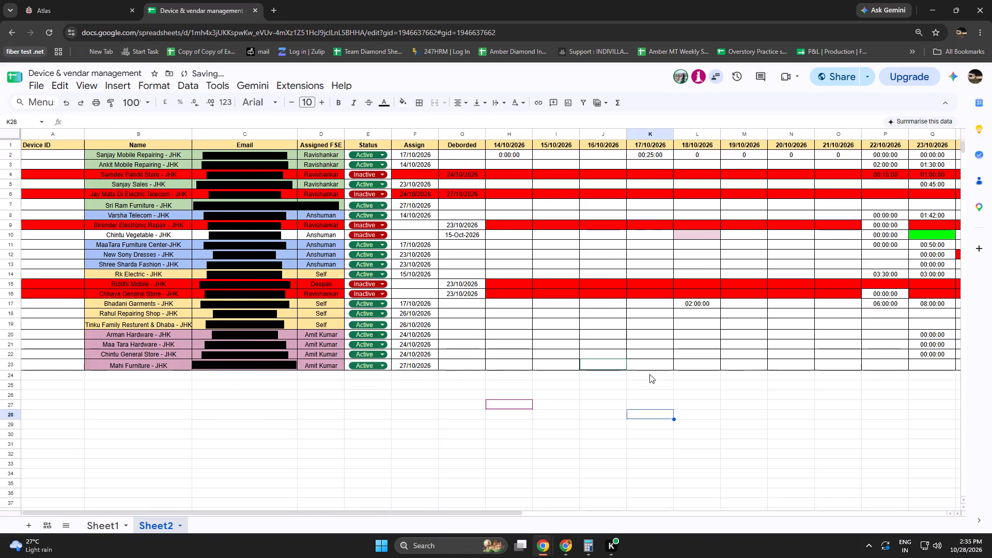
Fill the zero duration in H2 down the 14/10/2026 column through row 23.
drag(517, 152, 516, 322)
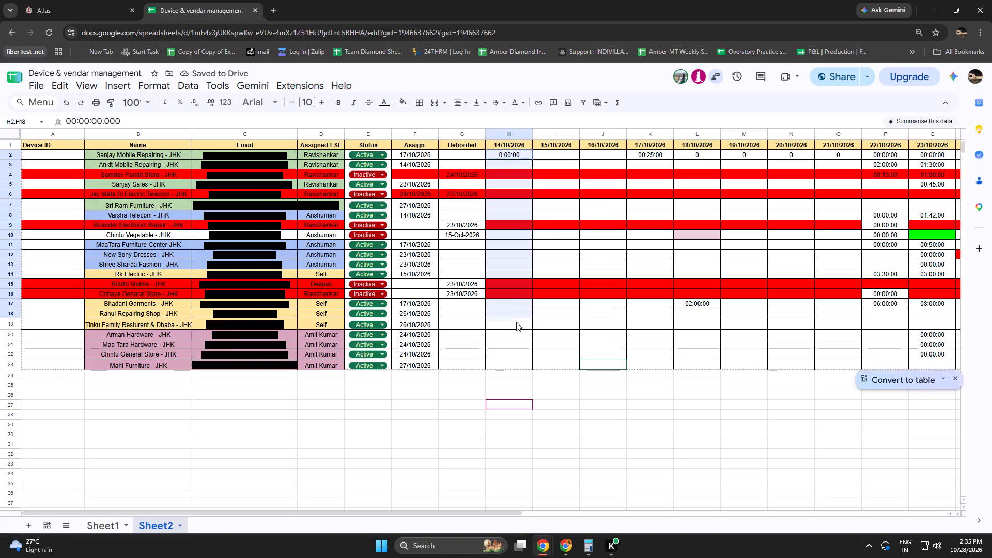
drag(516, 322, 509, 363)
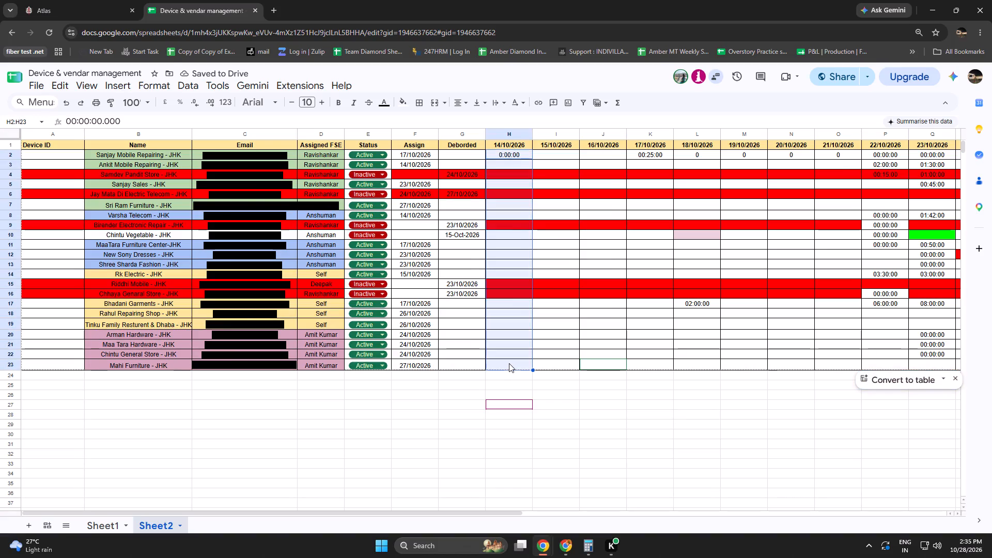
key(ctrl+d)
Copy the zero durations in H2:H23 into the 15/10/2026 and 16/10/2026 columns, starting at row 2.
key(ctrl+c)
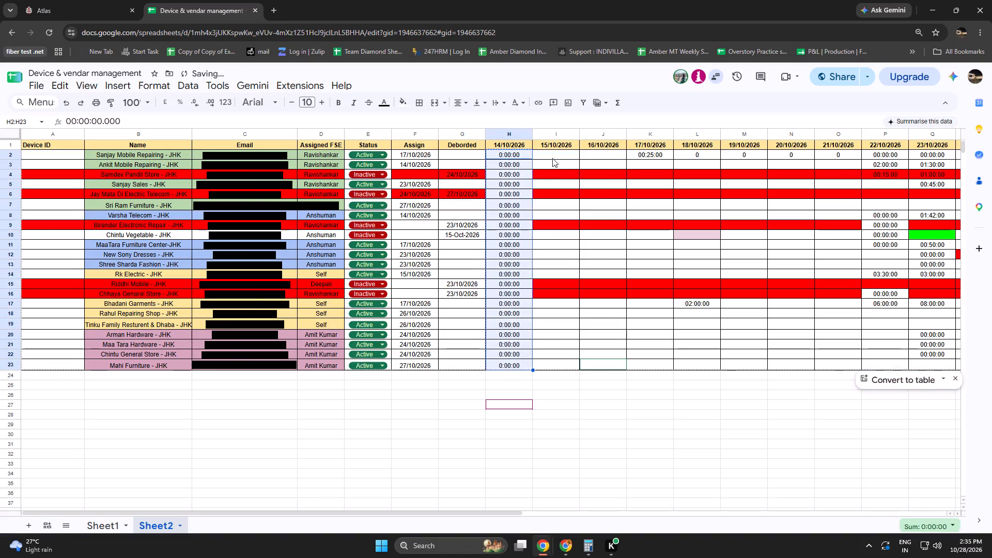
click(552, 158)
key(ctrl+v)
click(601, 157)
key(ctrl+v)
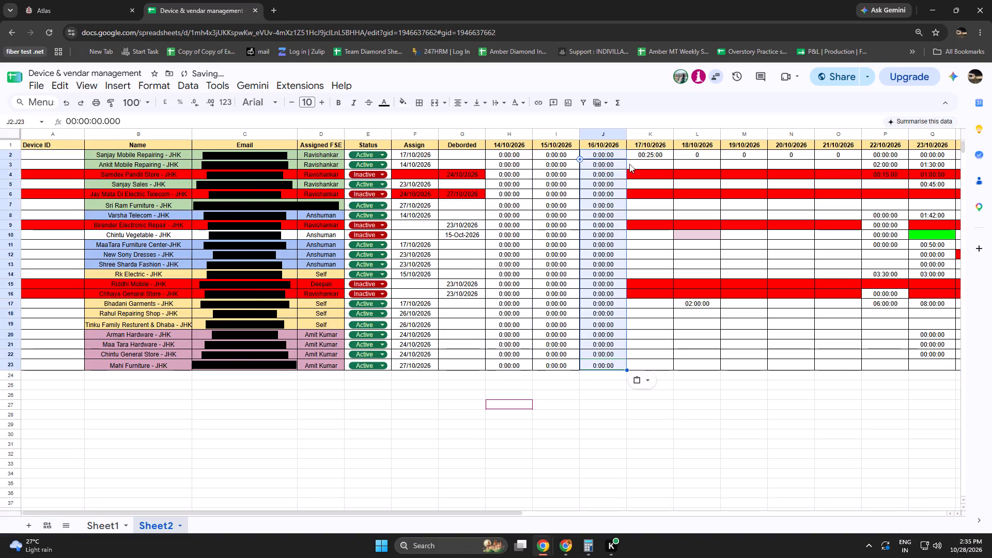
click(643, 159)
click(672, 486)
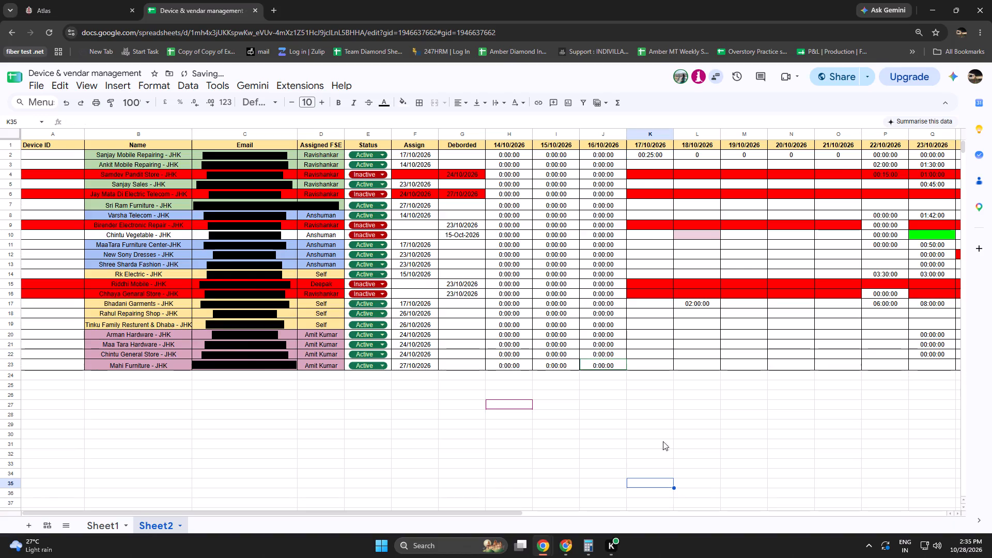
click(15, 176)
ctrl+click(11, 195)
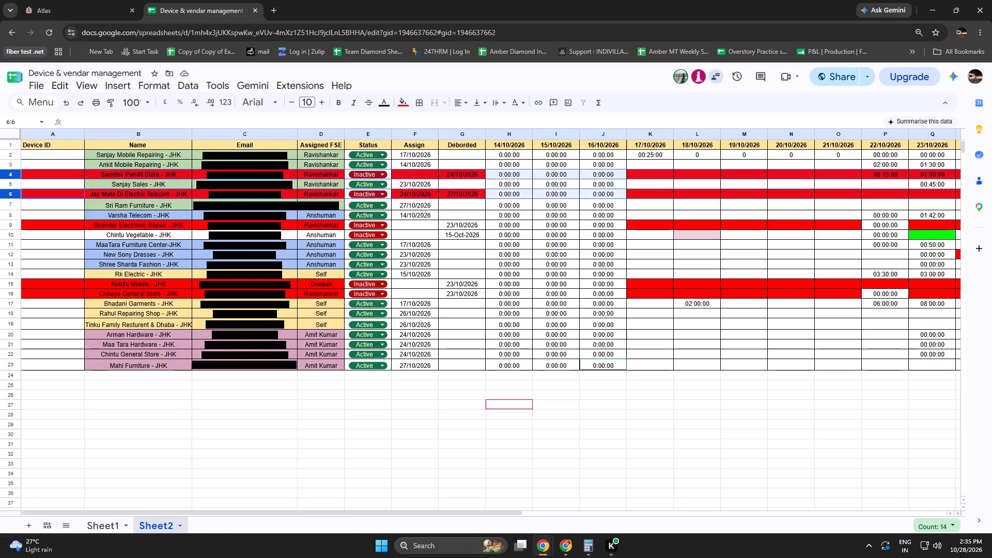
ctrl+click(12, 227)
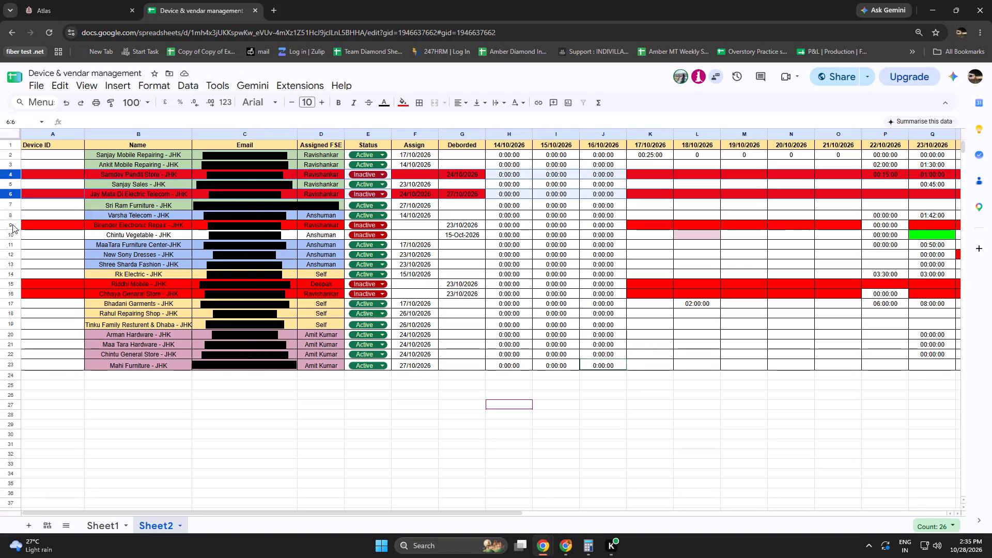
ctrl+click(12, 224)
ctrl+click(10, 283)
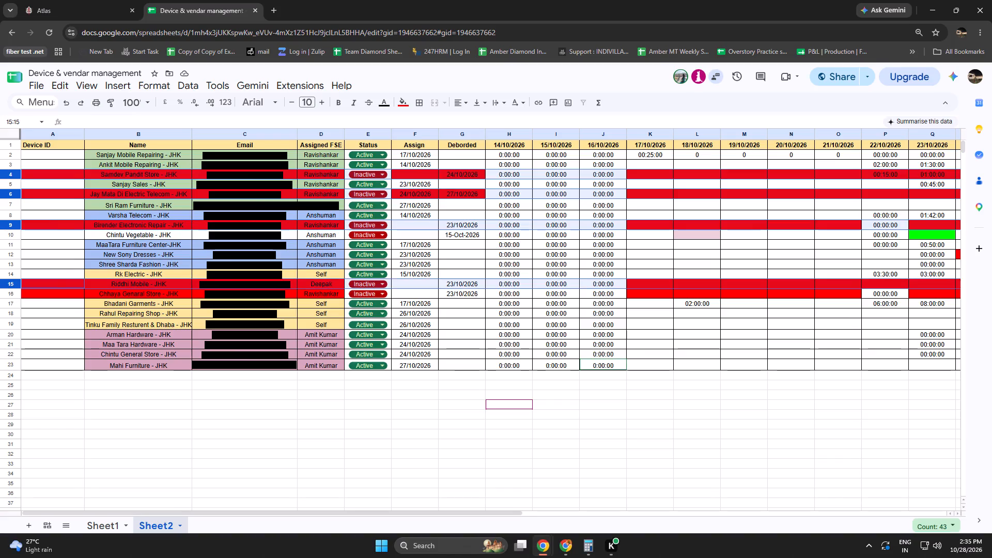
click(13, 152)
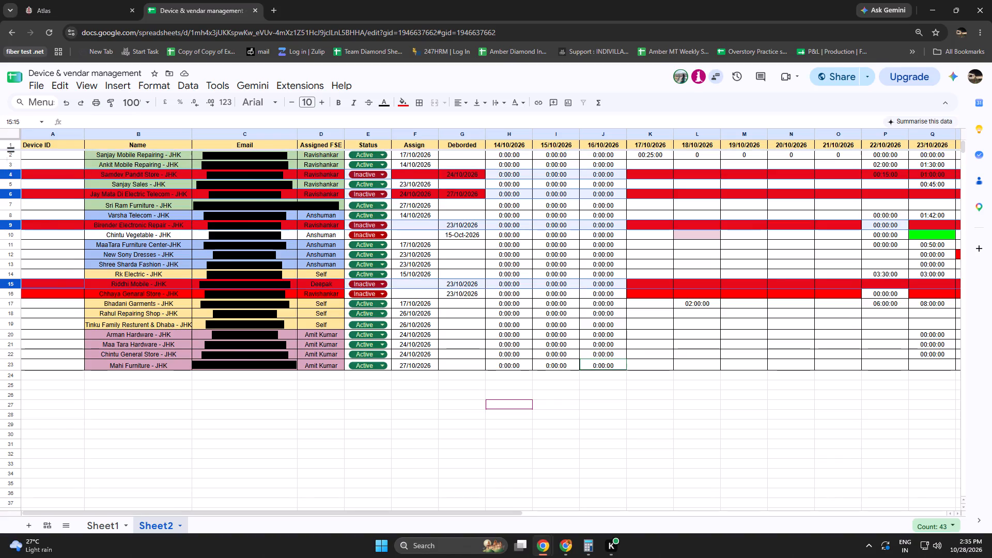
Set the fill colour of rows 2 to 24 to white.
drag(18, 156, 13, 360)
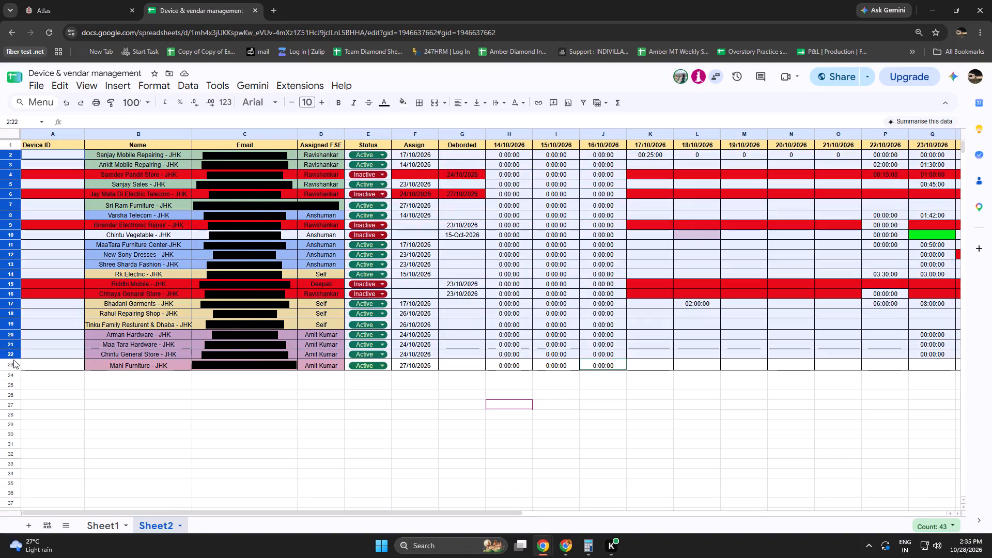
drag(13, 360, 10, 375)
click(400, 99)
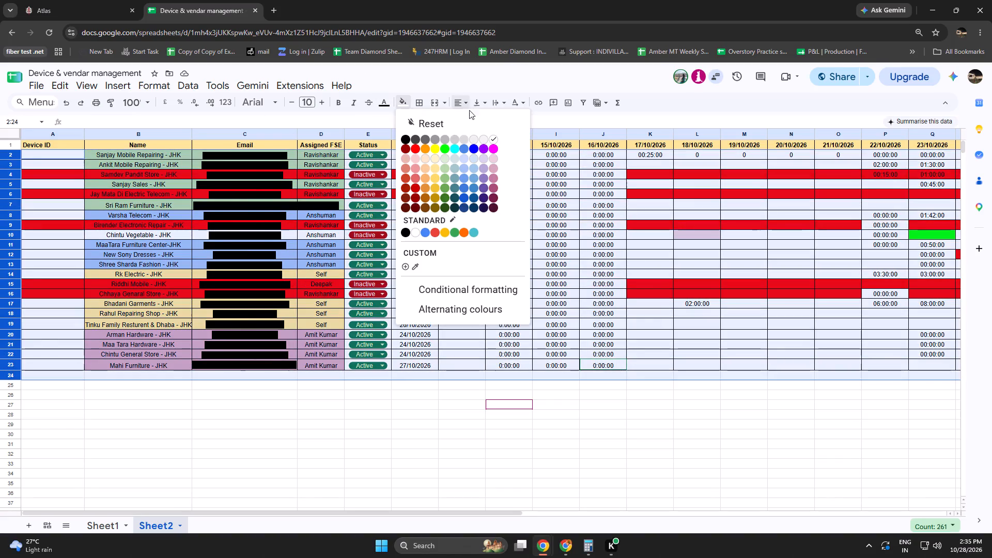
click(489, 142)
click(354, 477)
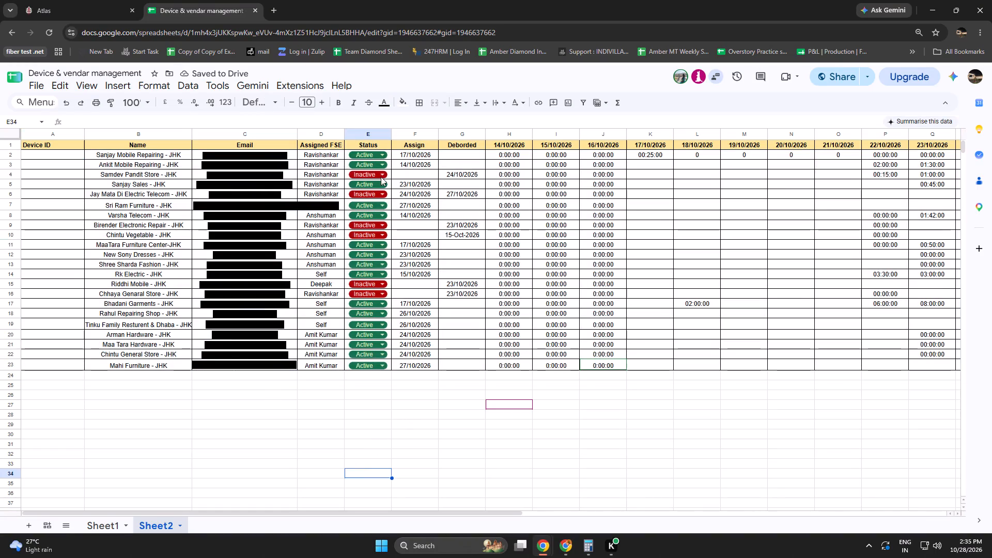
Highlight cells H2 to J2 in yellow, covering 14/10/2026 to 16/10/2026 for Sanjay Mobile Repairing - JHK.
click(427, 157)
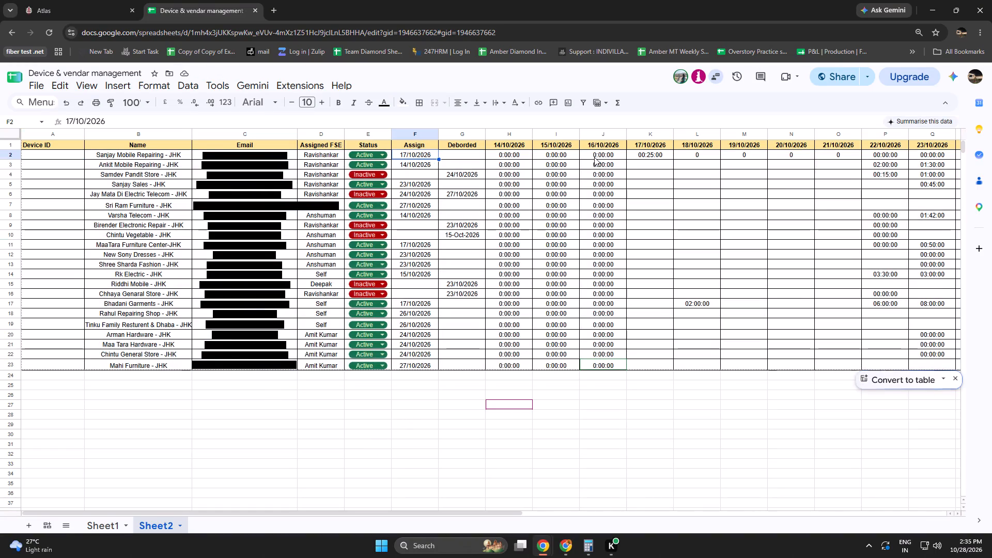
drag(623, 155, 502, 159)
click(502, 159)
click(524, 215)
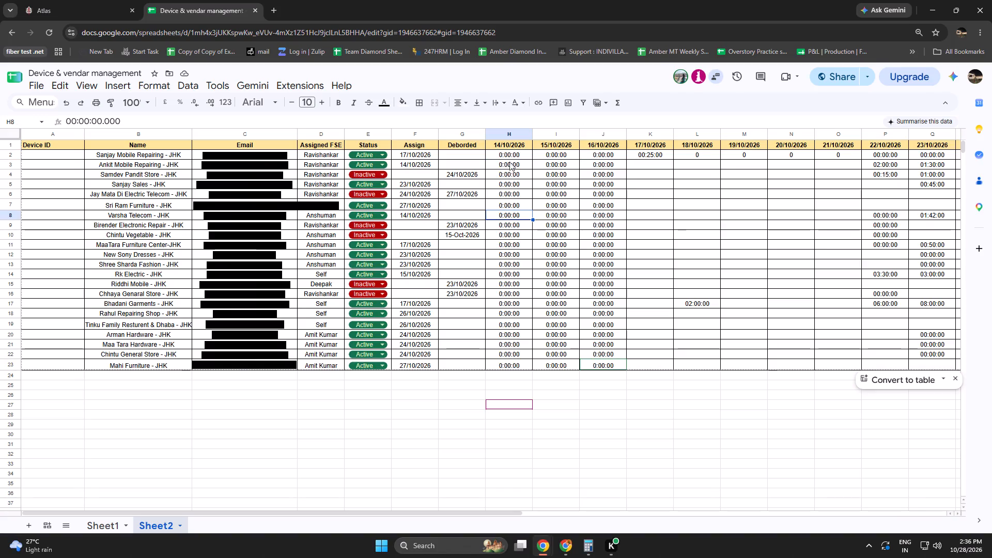
drag(506, 153, 591, 154)
click(401, 102)
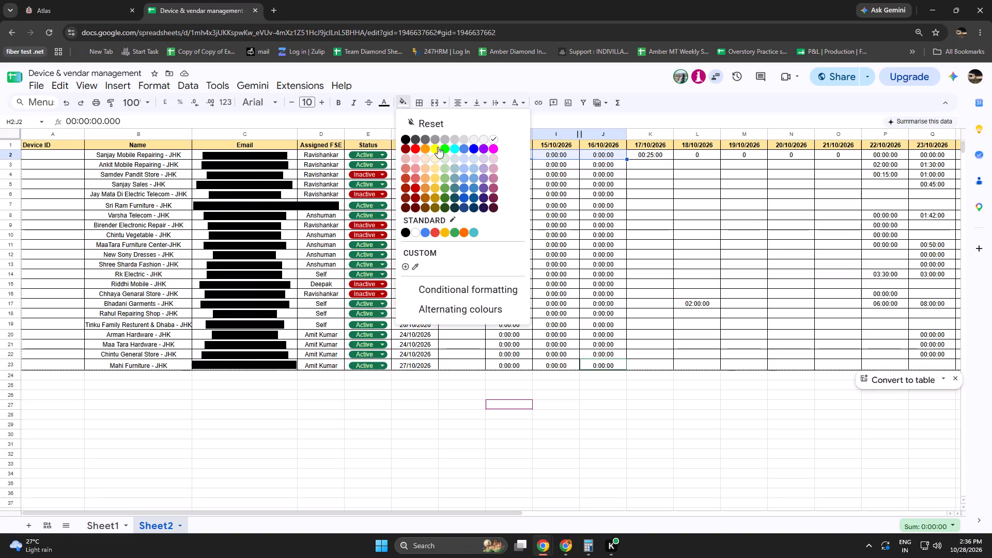
click(438, 147)
click(526, 296)
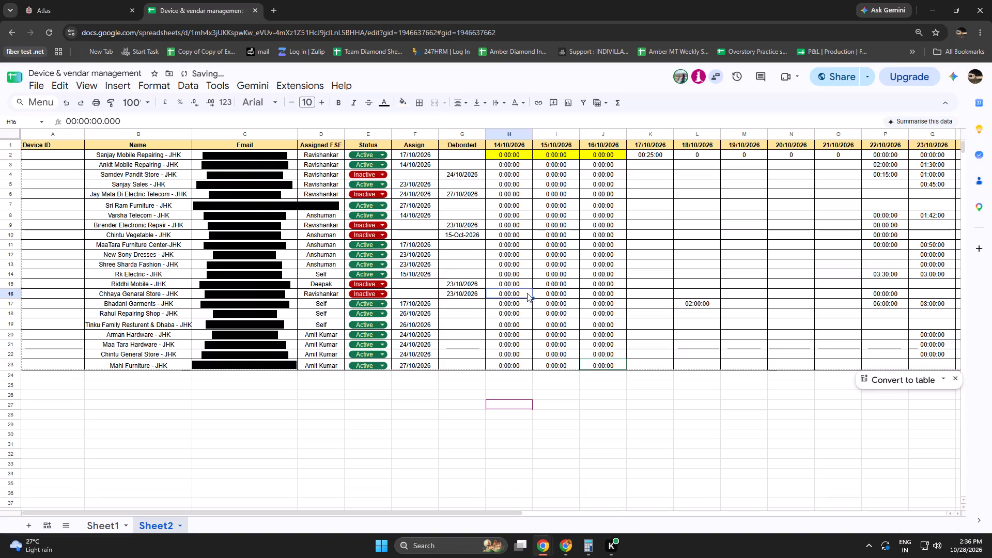
Select cell H3, the 14/10/2026 entry for Ankit Mobile Repairing - JHK.
click(502, 162)
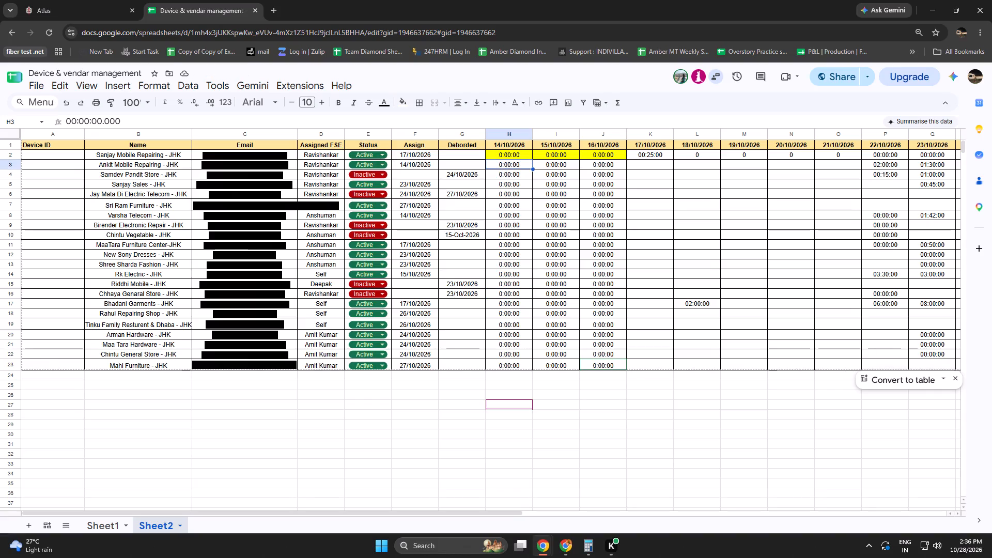
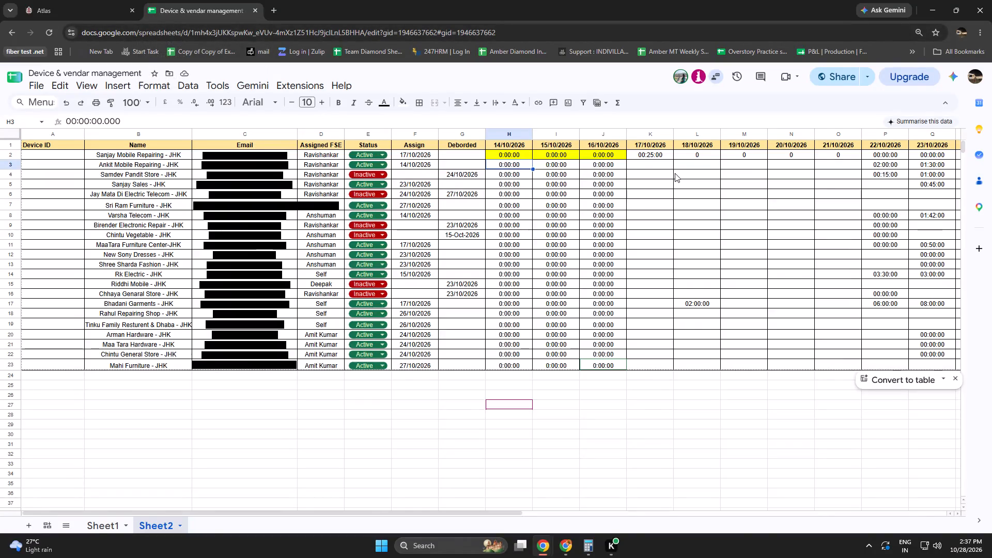
Copy the zero durations in J3:J16 into the 17/10/2026 to 20/10/2026 columns, starting at row 3.
drag(622, 164, 607, 275)
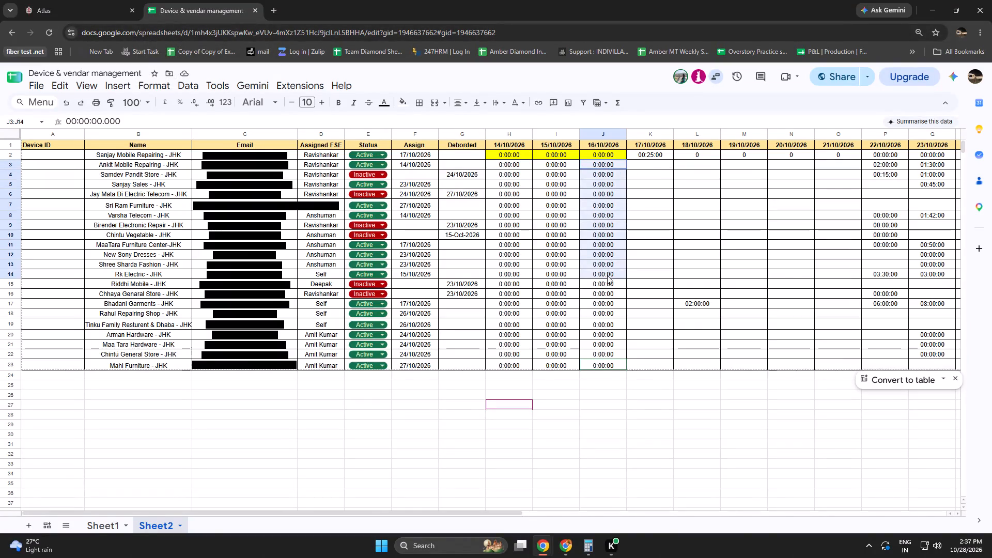
drag(607, 275, 603, 292)
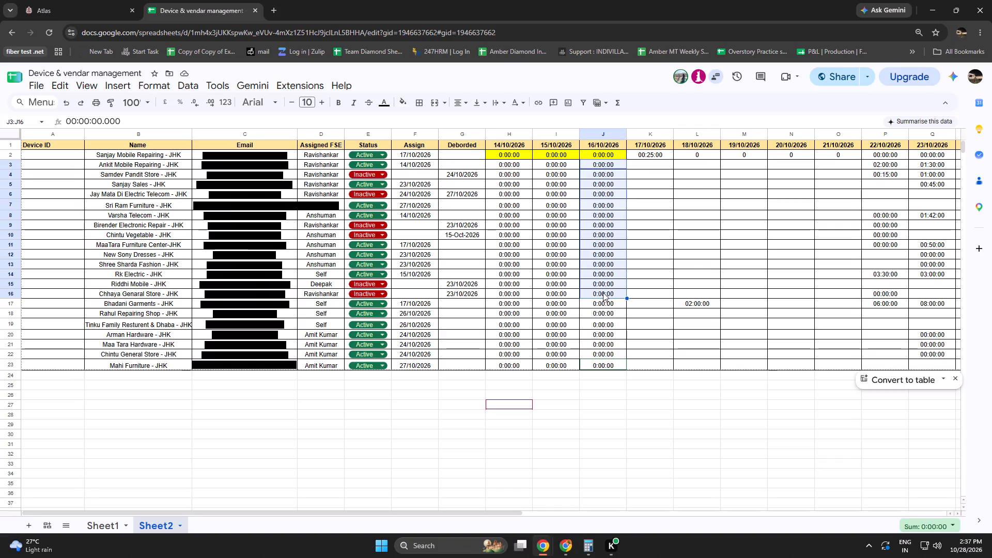
key(ctrl+c)
click(638, 167)
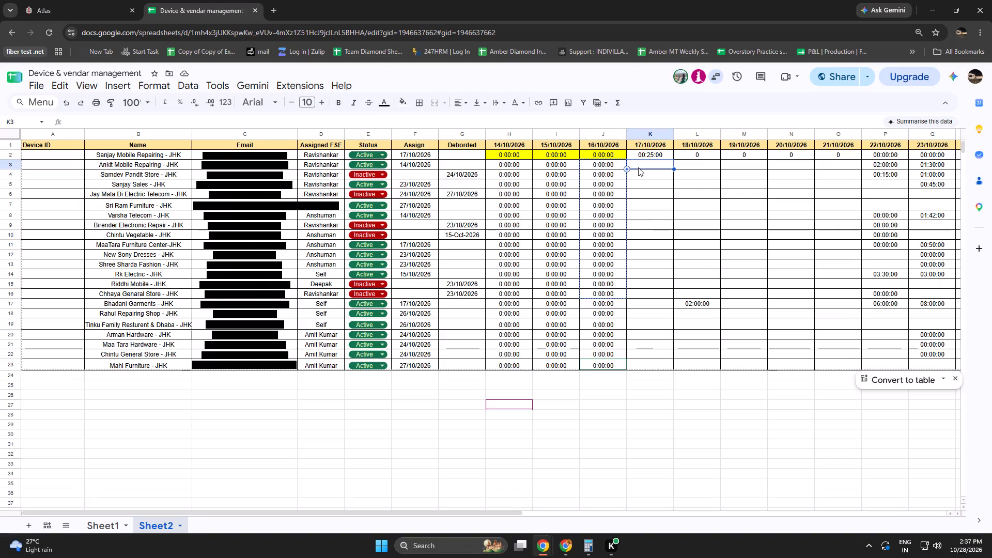
key(ctrl+v)
click(686, 165)
key(ctrl+v)
click(731, 165)
key(ctrl+v)
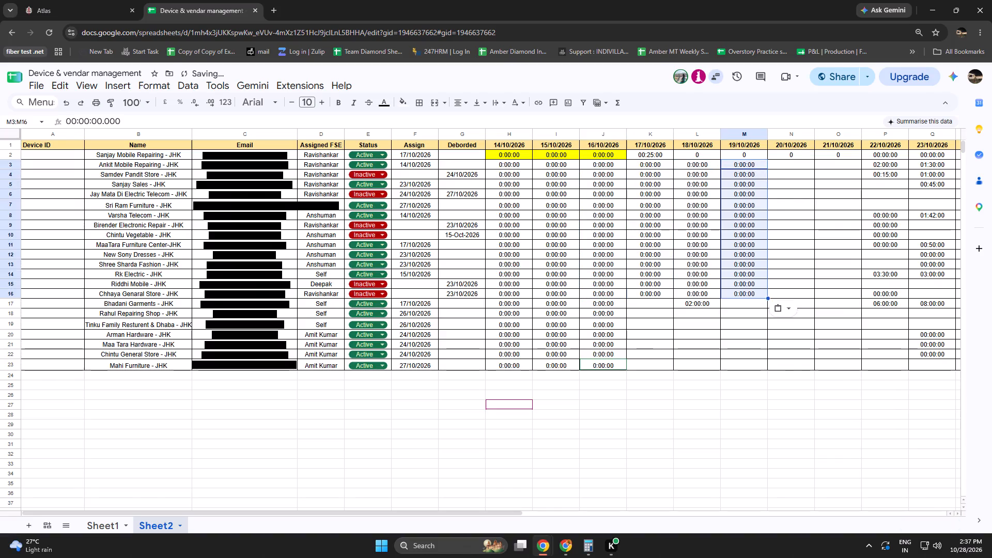
click(771, 167)
key(ctrl+v)
Paste the copied zero durations into the 18/10/2026 to 21/10/2026 columns, starting at row 2.
click(705, 156)
key(ctrl+v)
click(758, 148)
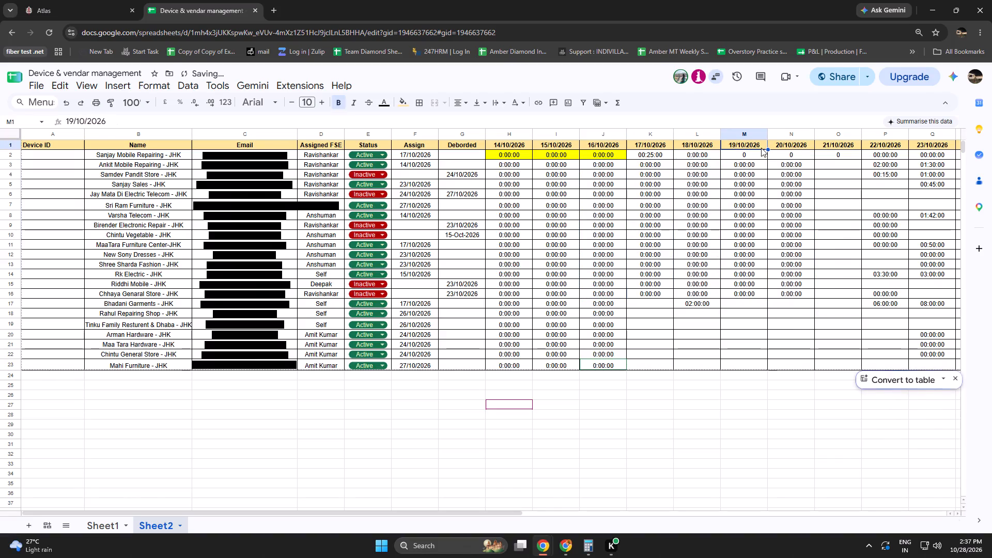
click(755, 153)
key(ctrl+v)
click(786, 157)
key(ctrl+v)
click(831, 158)
key(ctrl+v)
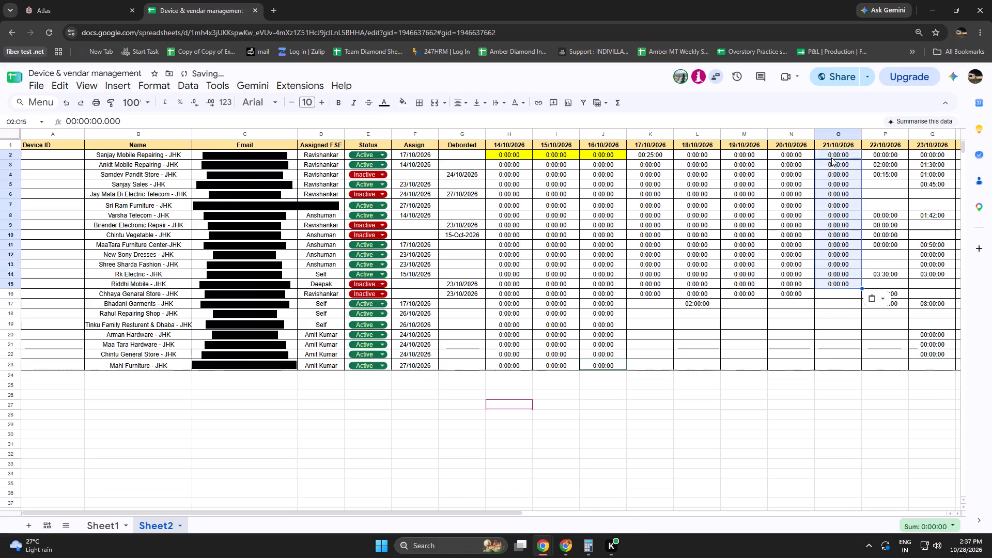
click(768, 342)
Fill the zero duration in K16 down to K23 in the 17/10/2026 column.
drag(650, 291, 654, 373)
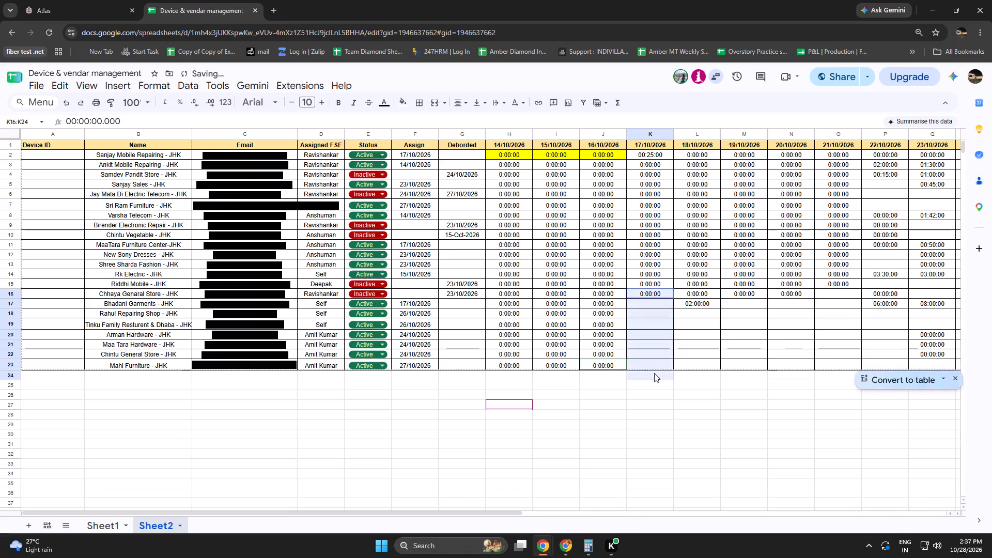
drag(654, 373, 654, 365)
key(ctrl+d)
click(686, 439)
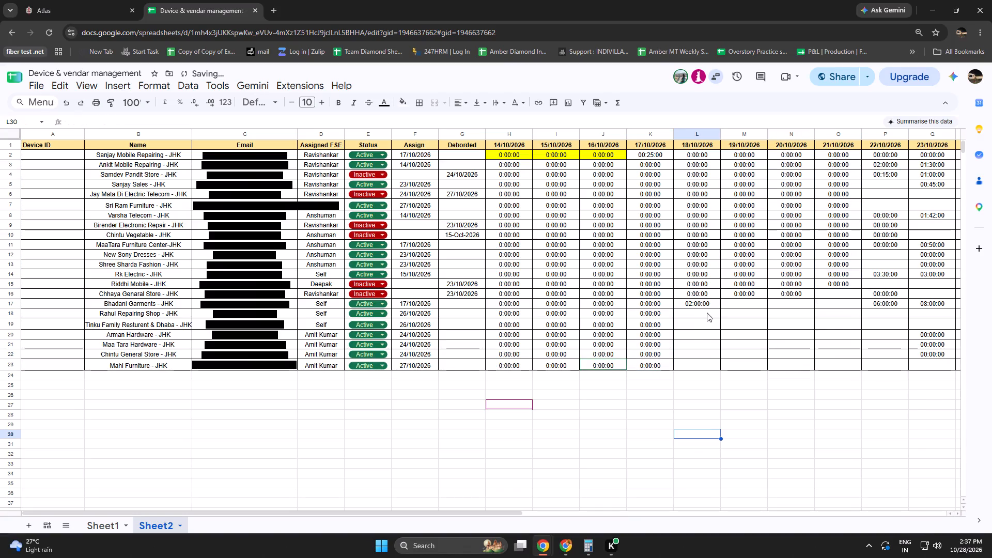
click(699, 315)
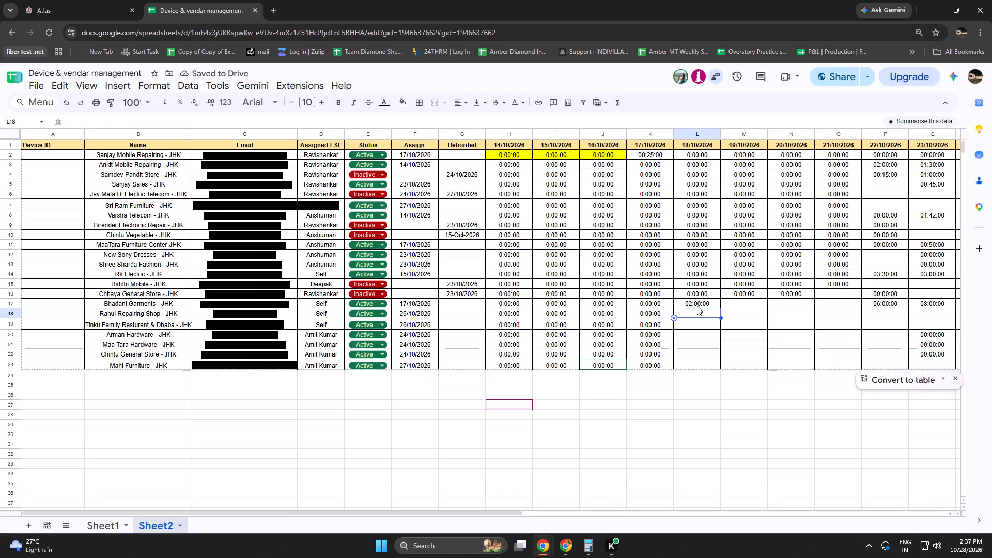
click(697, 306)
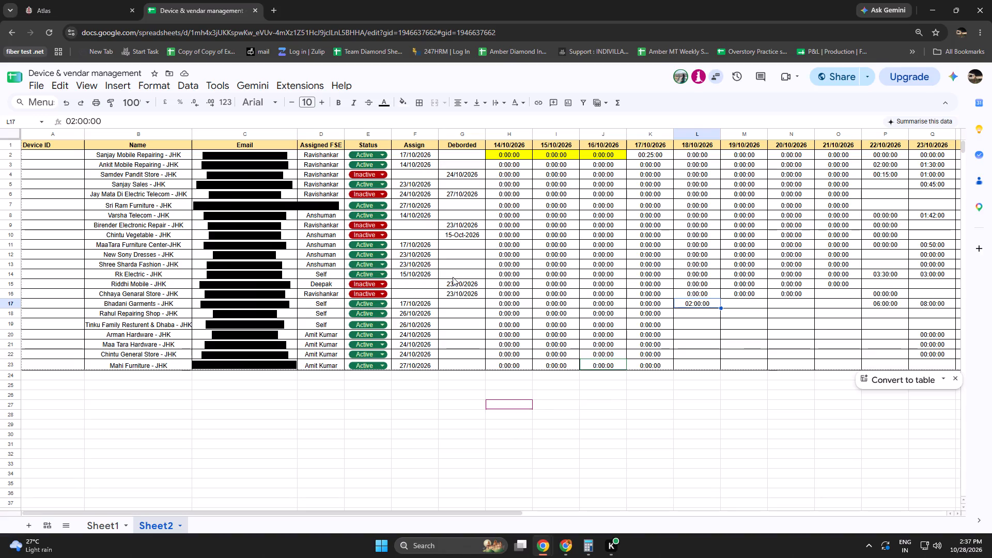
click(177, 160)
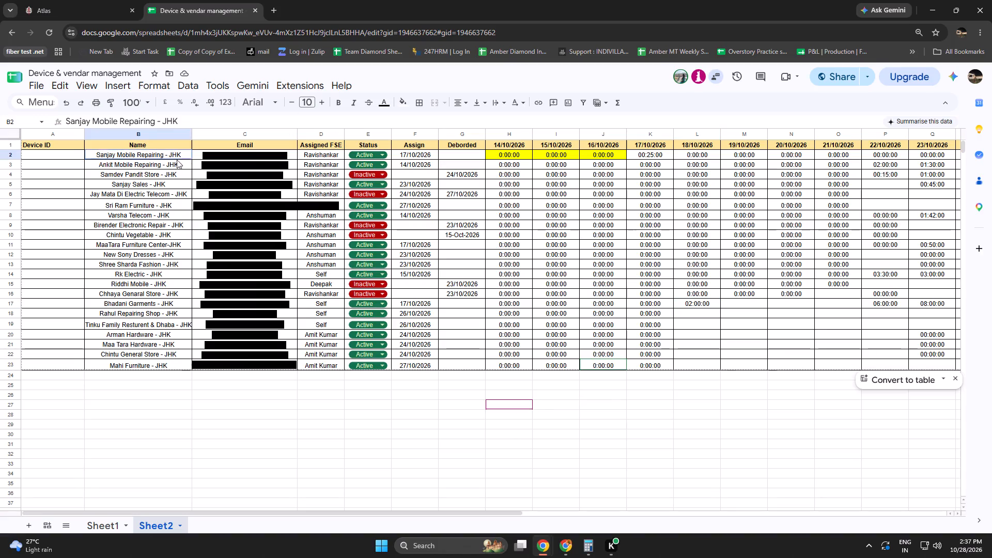
Switch to the Atlas Business / Mono project and filter the Data Explorer's date range to Oct 14, 2026.
click(40, 0)
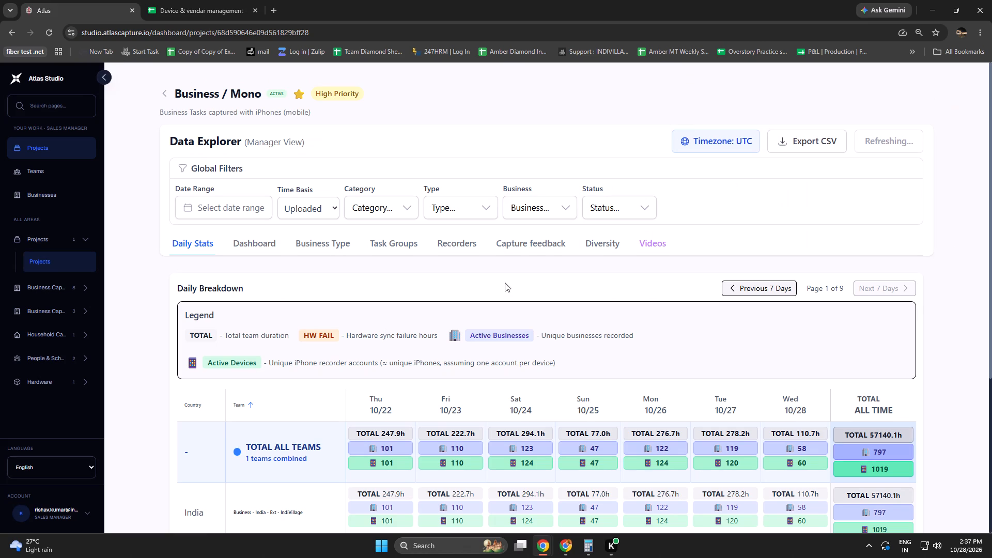
click(245, 208)
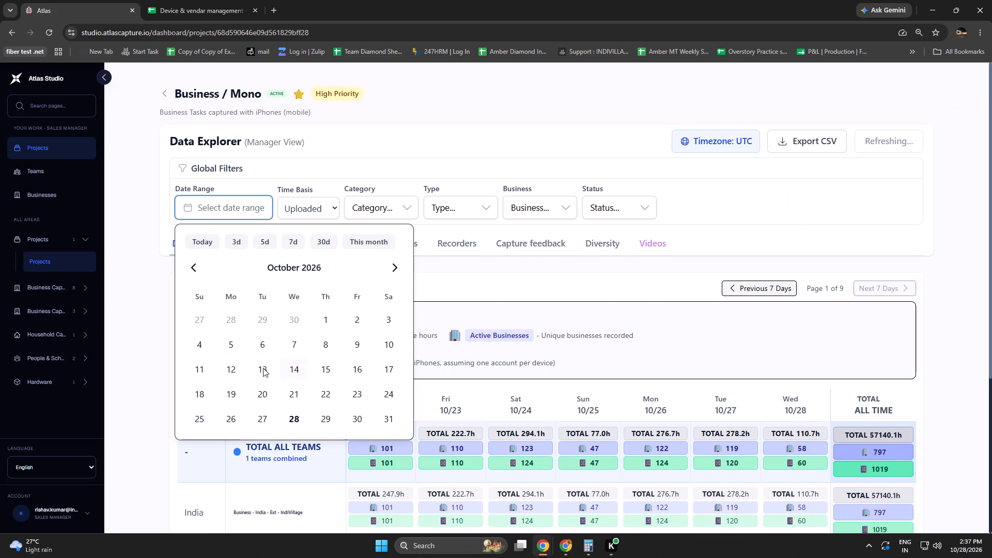
click(301, 363)
click(298, 366)
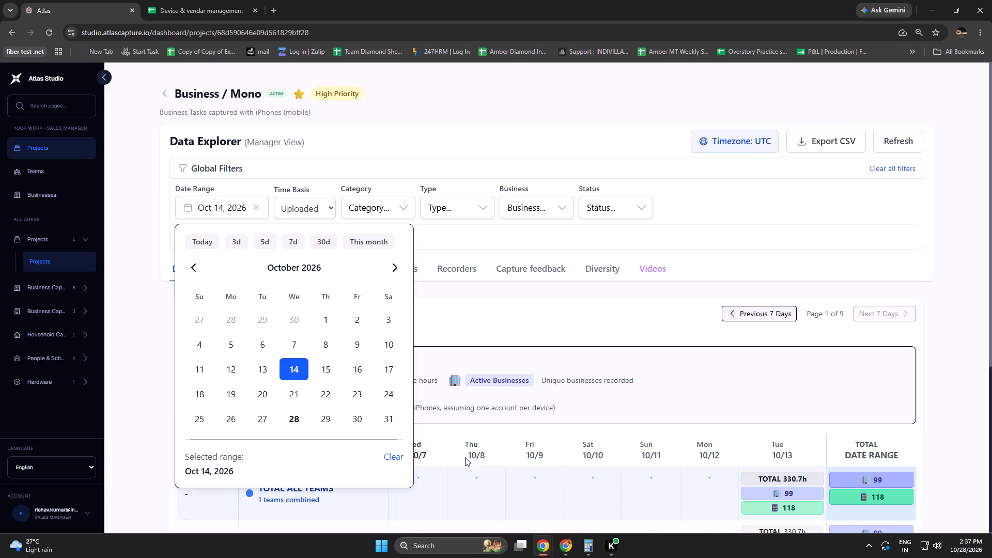
click(495, 334)
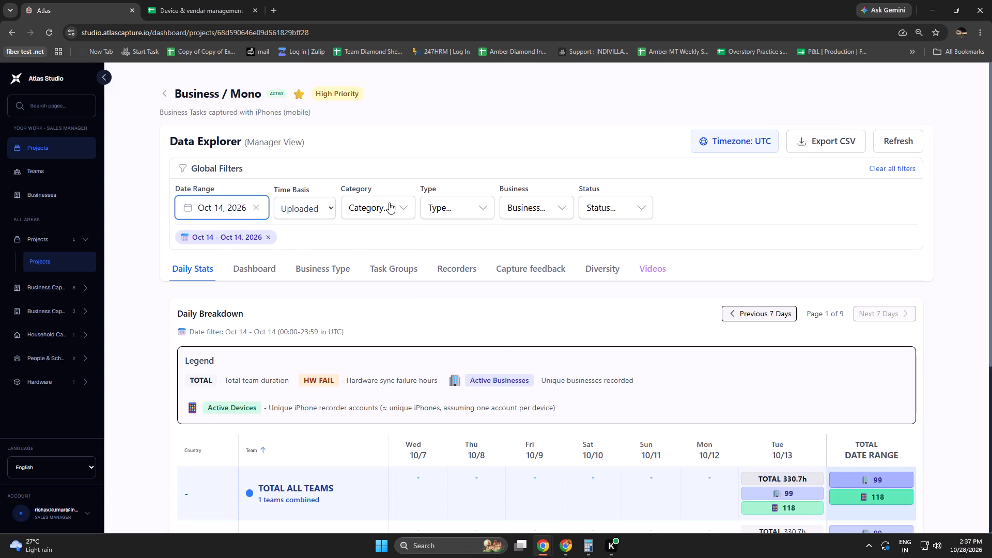
Filter the Data Explorer by the business Ankit Mobile Repairing - JHK, using the name copied from the vendor sheet.
click(519, 210)
click(556, 239)
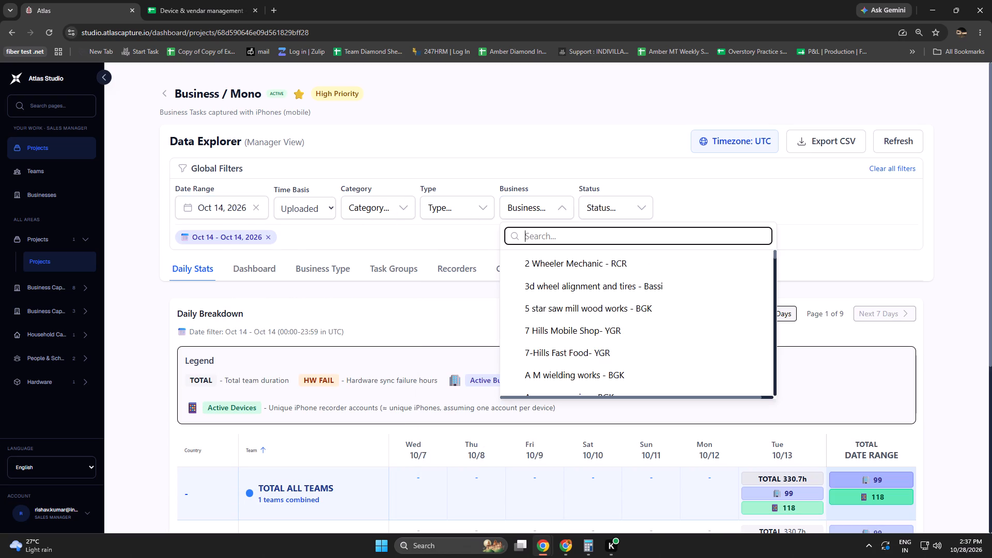
click(194, 0)
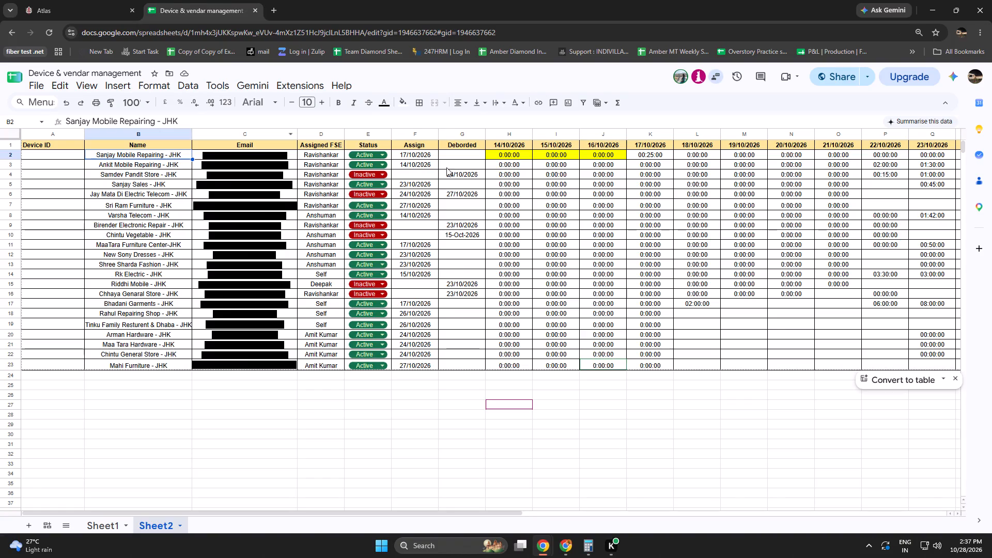
click(145, 166)
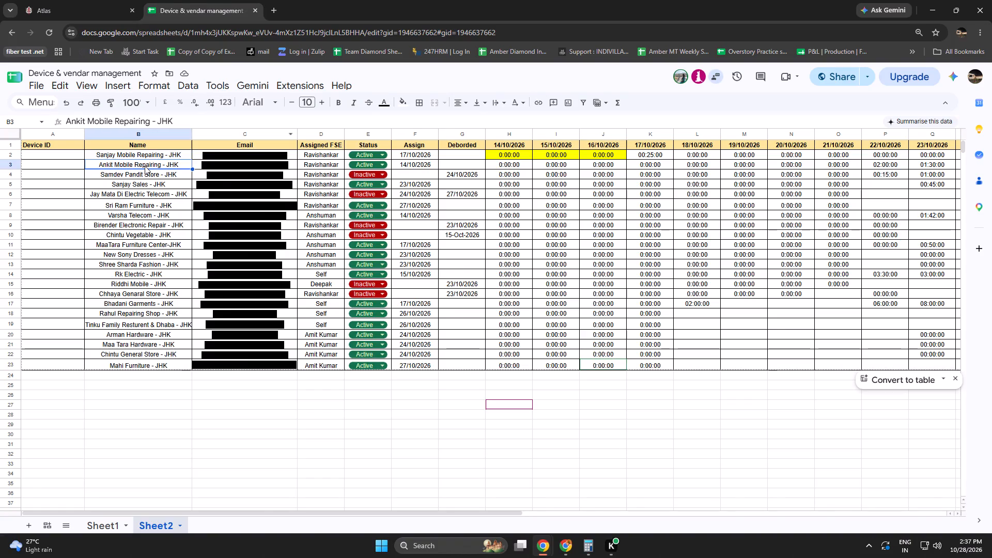
key(ctrl+c)
click(74, 0)
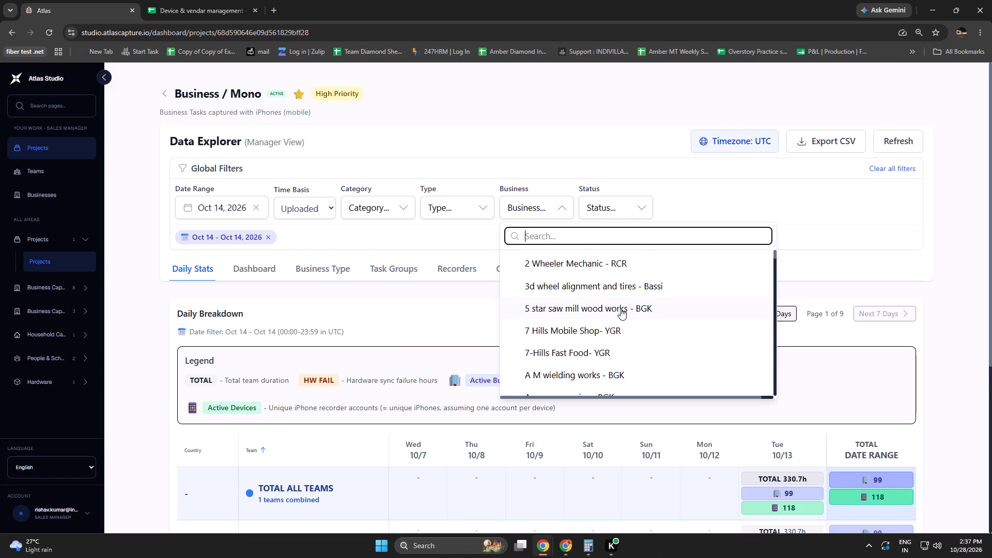
key(ctrl+v)
click(581, 263)
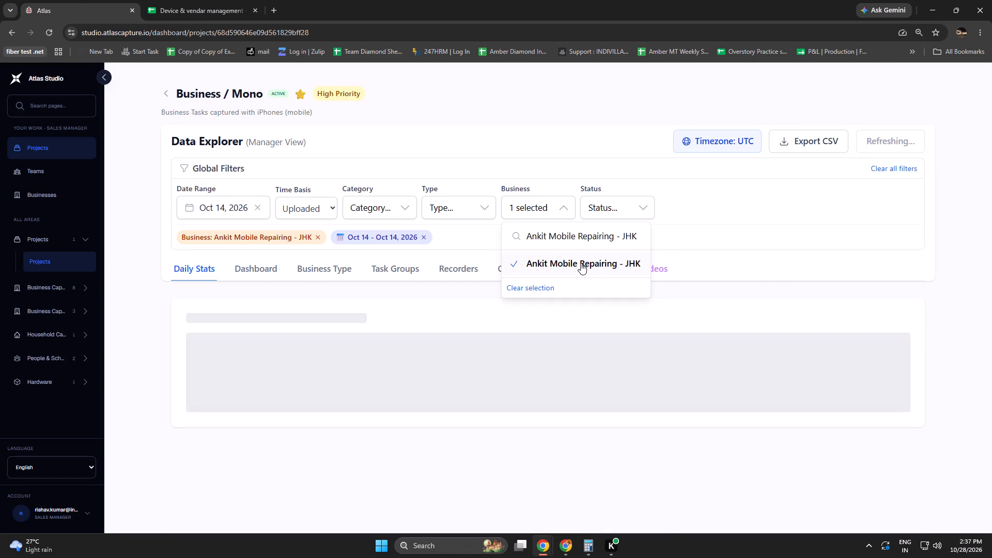
click(730, 232)
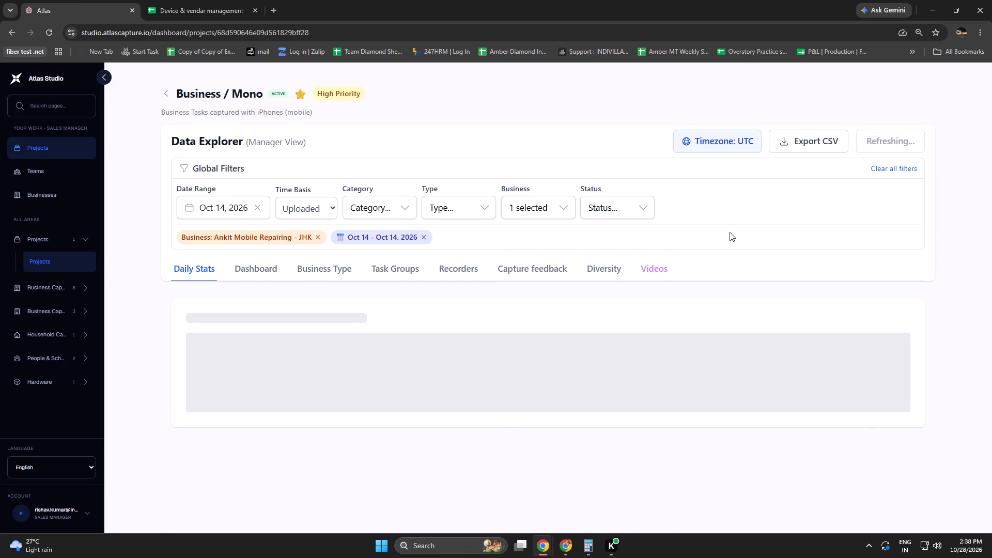
Back in the Device & vendar management sheet, fill Ankit Mobile Repairing - JHK's 14/10/2026 cell, H3, with red.
click(188, 0)
click(518, 164)
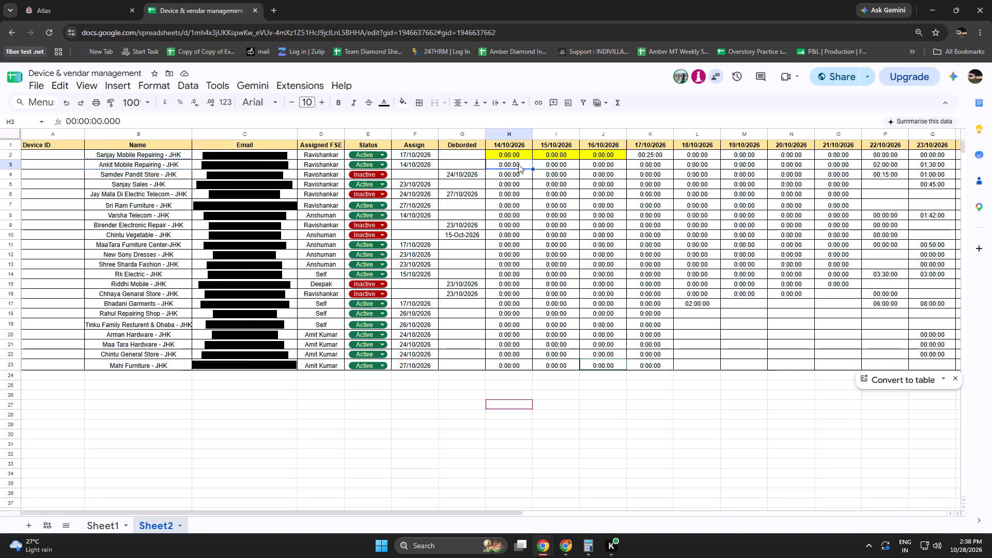
click(401, 99)
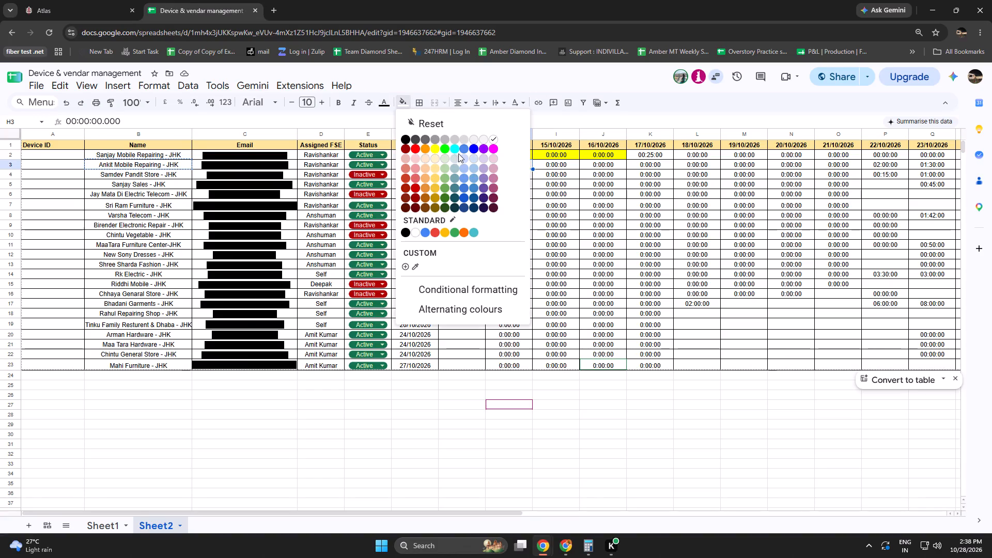
click(472, 150)
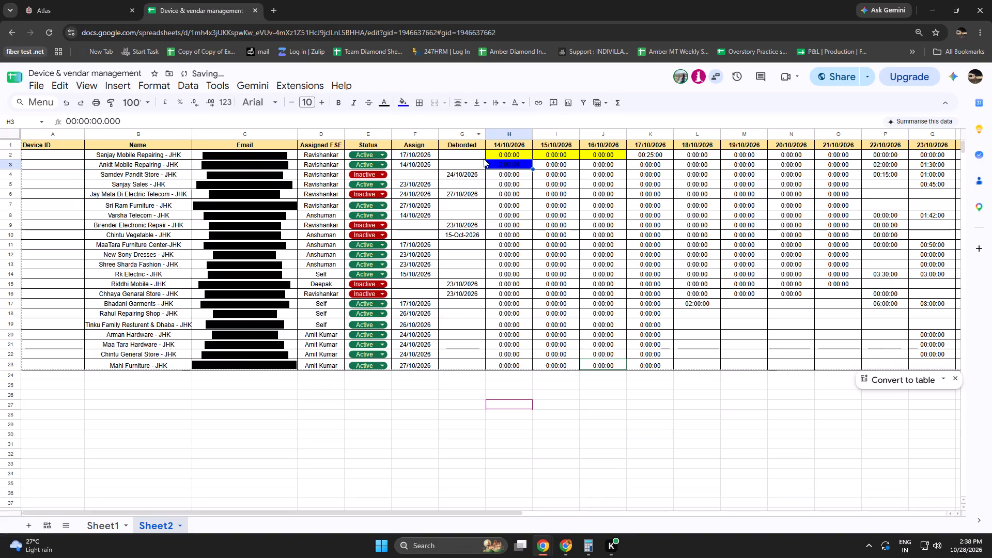
click(408, 103)
click(415, 148)
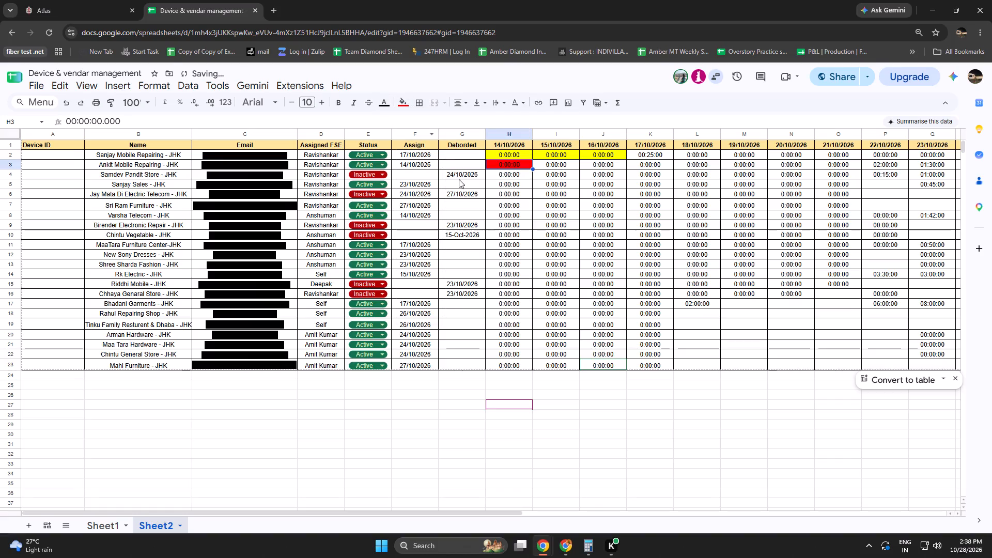
click(601, 263)
Copy the vendor name Samdev Pandit Store - JHK from cell B4.
click(509, 177)
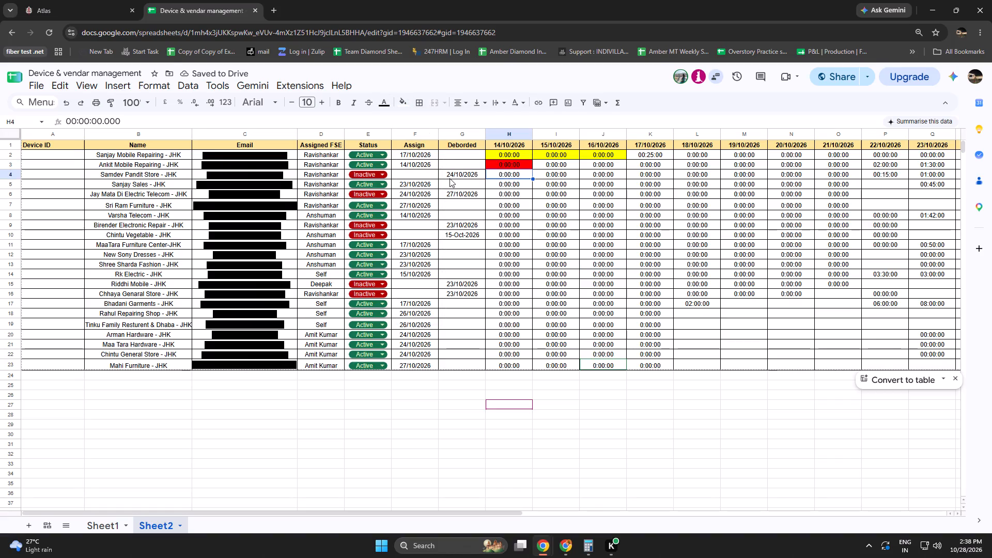
click(418, 175)
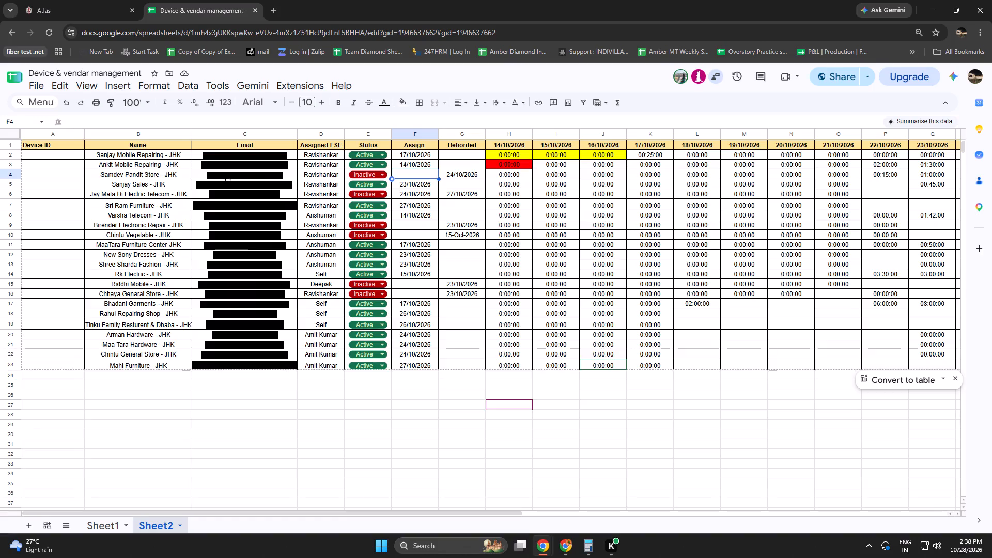
click(157, 172)
key(ctrl+c)
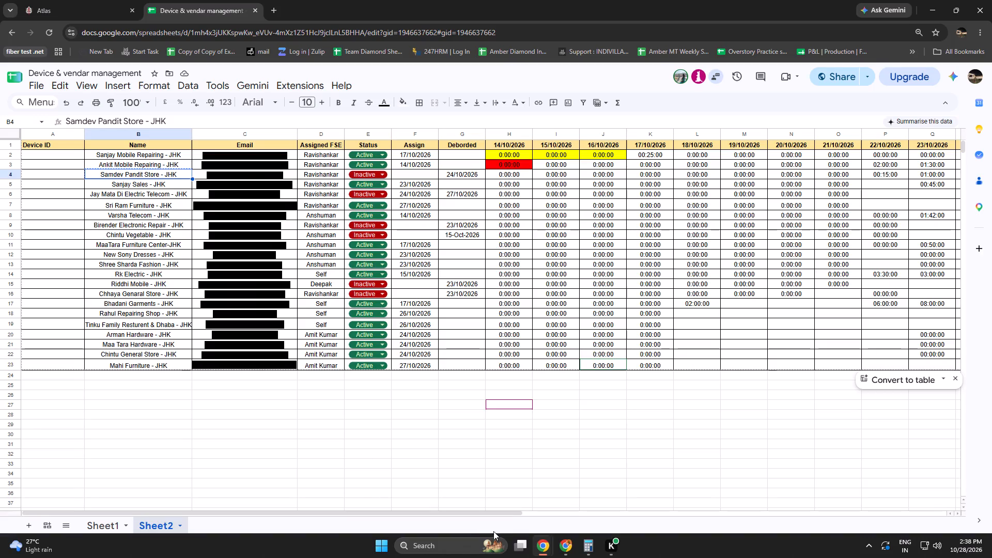
Switch to the Vendors/Device_Business Details spreadsheet and add De Boarded to the Device Status filter of the Approved Business List.
click(560, 513)
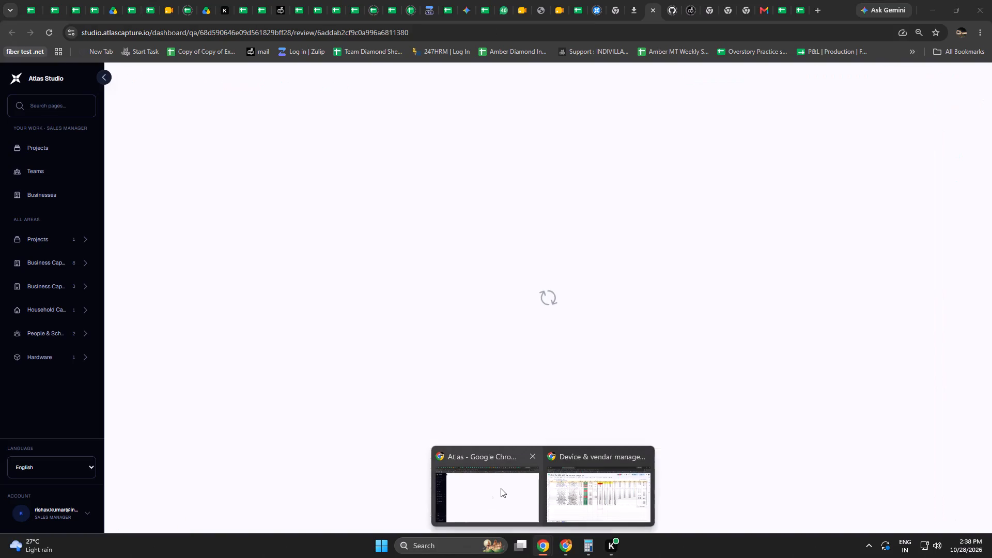
click(501, 488)
click(50, 0)
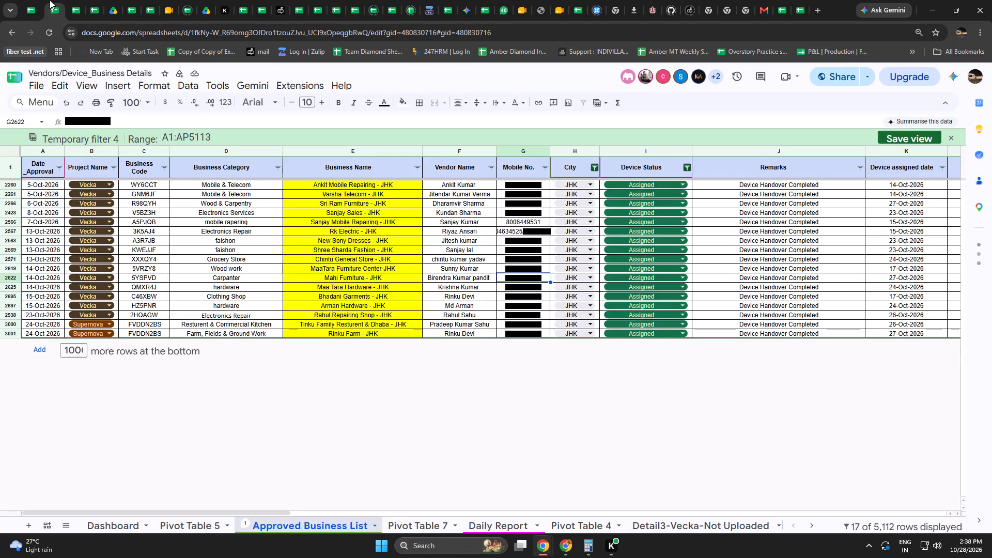
click(501, 446)
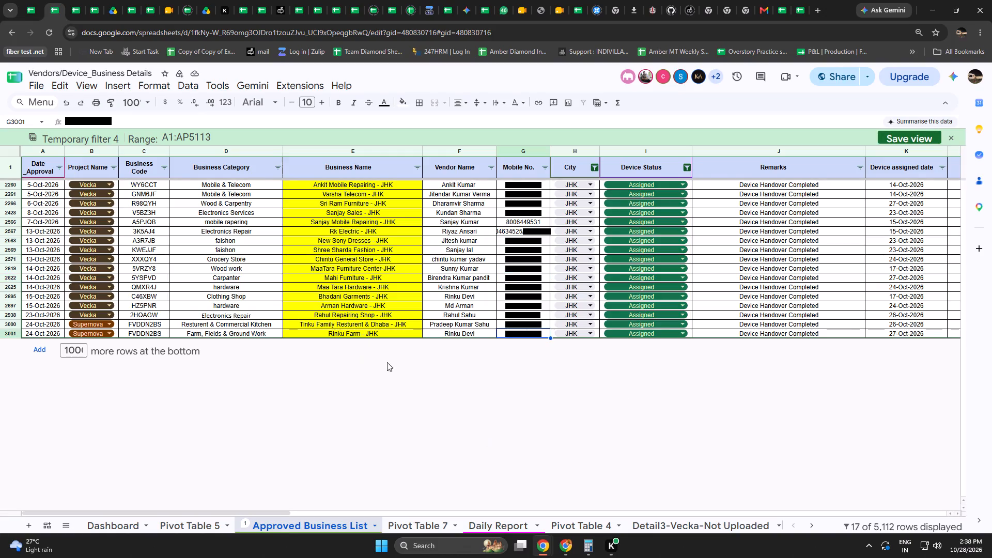
click(685, 168)
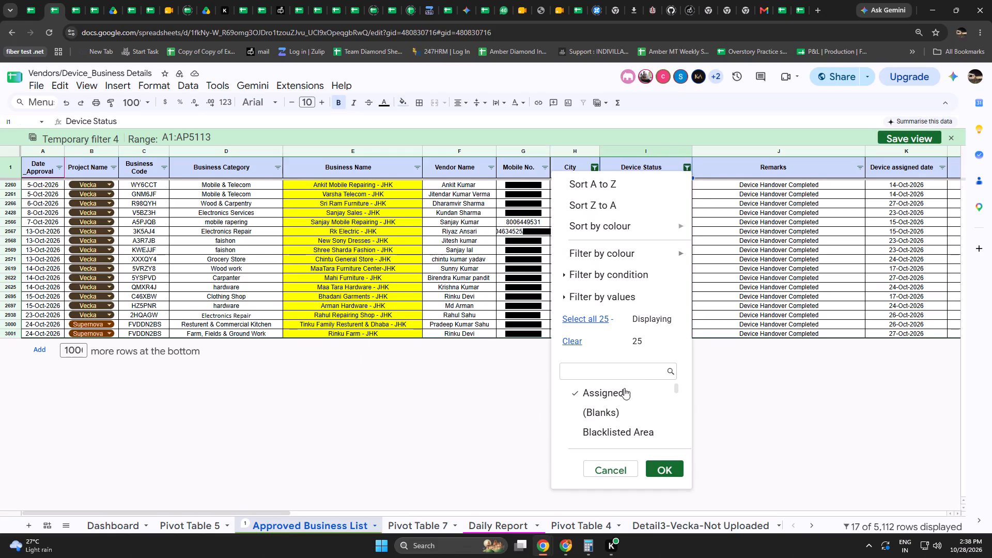
click(576, 374)
text(de)
click(594, 367)
click(664, 447)
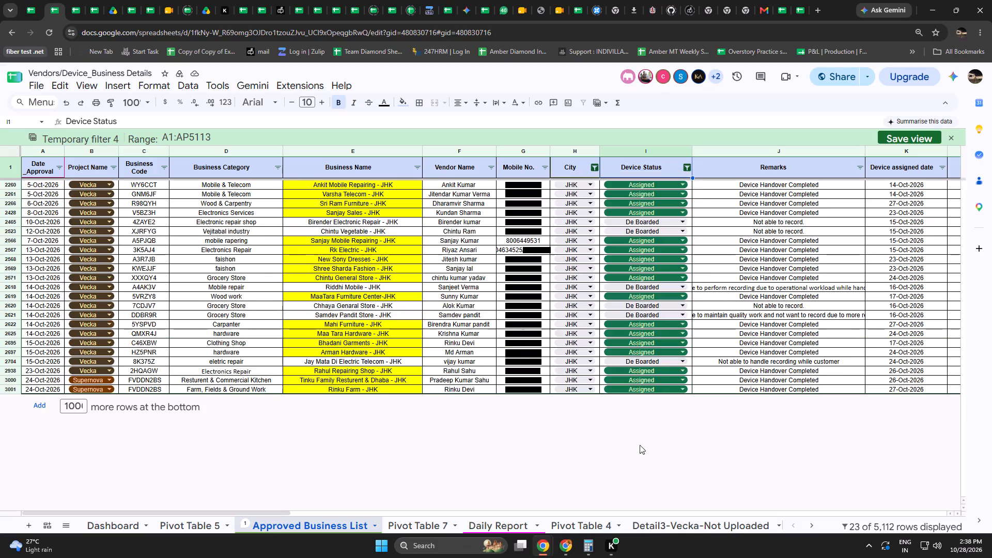
Find Samdev Pandit Store - JHK in the Approved Business List and check its device assigned date.
click(463, 445)
key(ctrl+f)
key(ctrl+v)
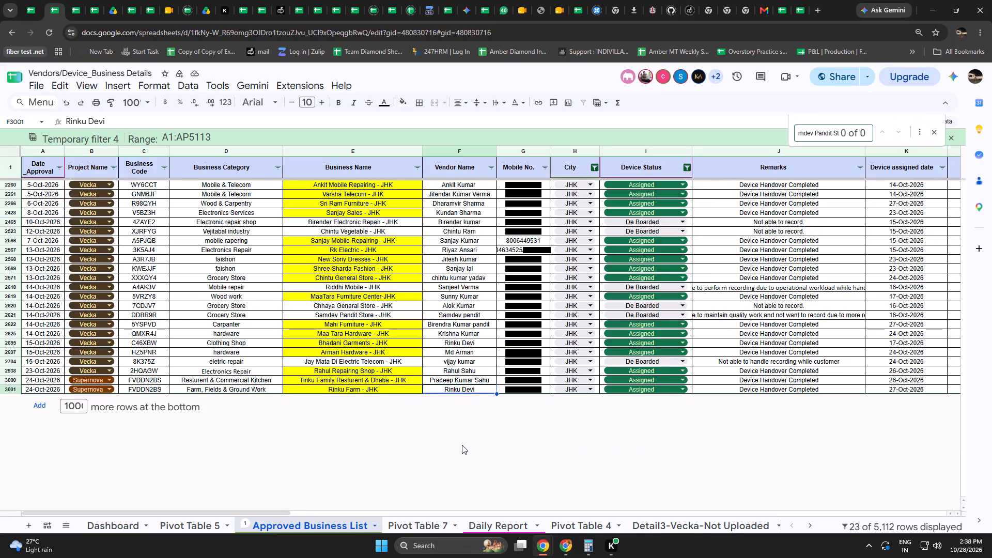
click(443, 317)
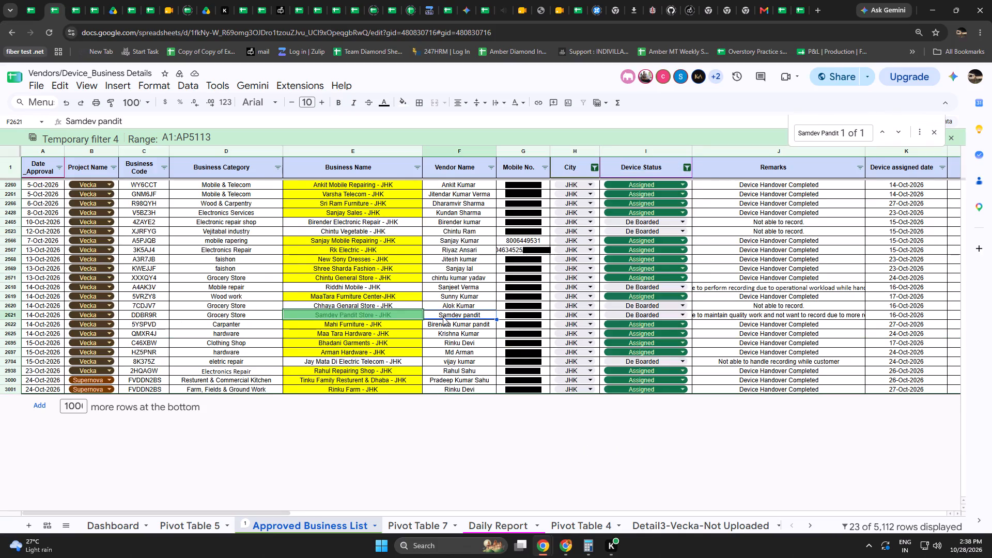
key(Right)
key(Right)
key(Right)
key(Right)
key(Right)
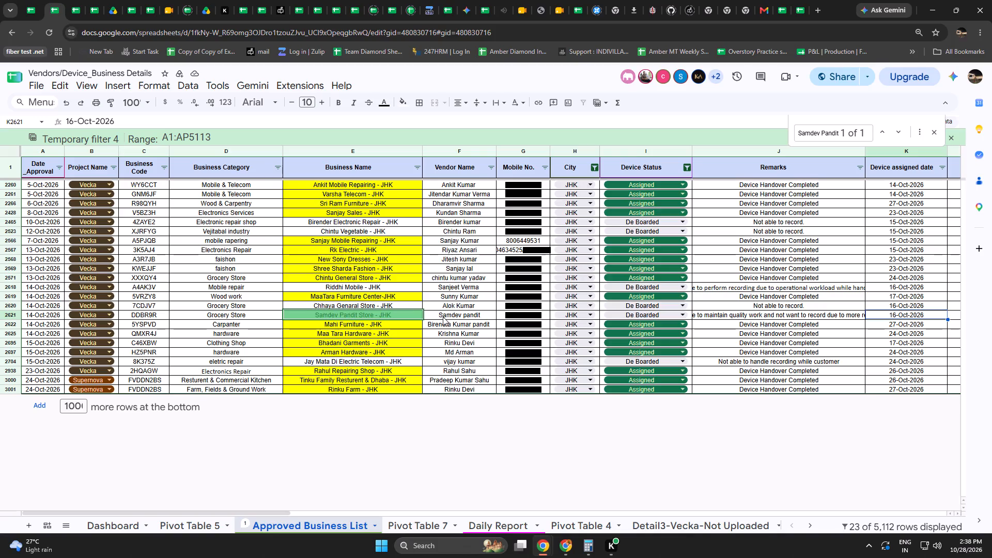
Move the Vendors/Device_Business Details spreadsheet out into its own browser window.
drag(48, 8, 52, 54)
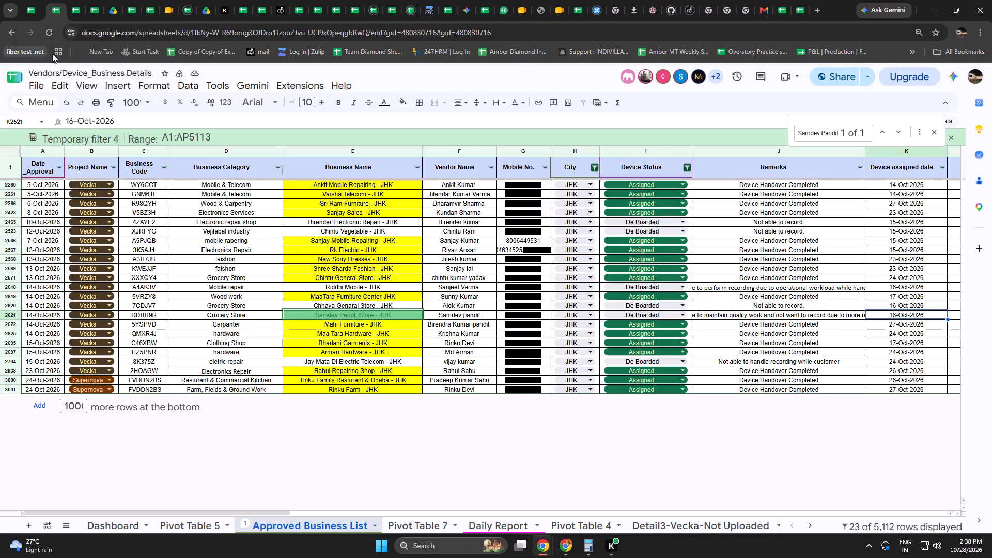
drag(52, 54, 84, 215)
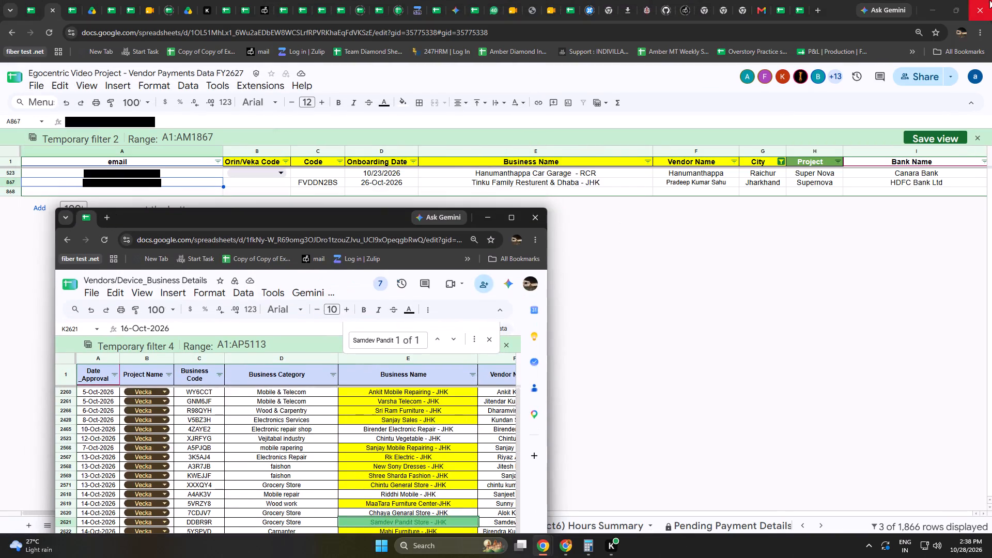
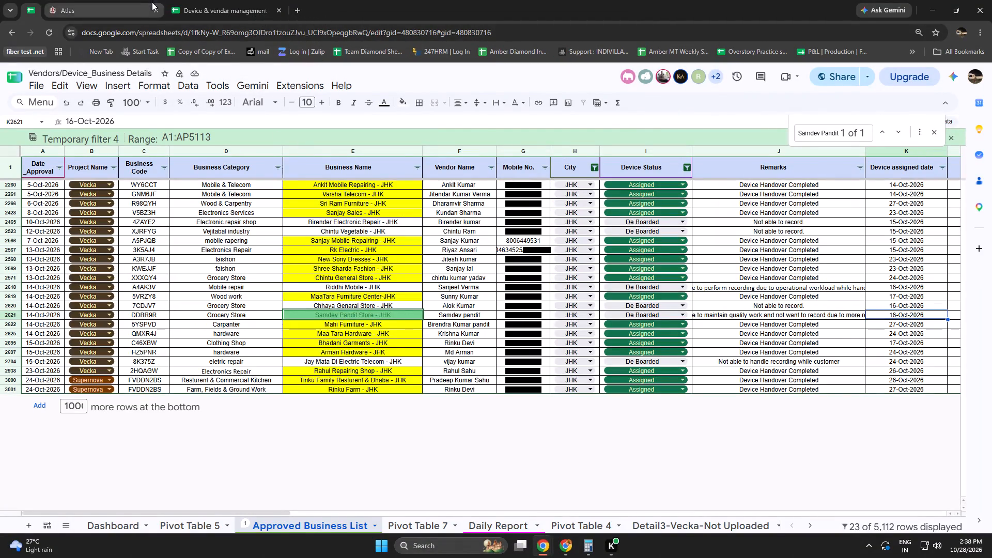
In Device & vendar management, enter 16/10/2026 as Samdev Pandit Store - JHK's Assign date and select its 14/10/2026 and 15/10/2026 cells.
click(222, 0)
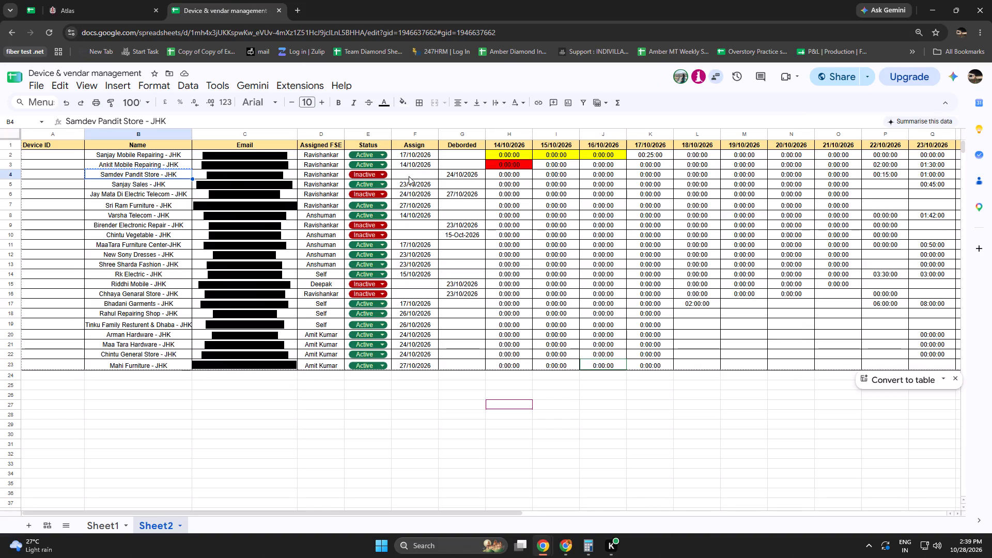
click(409, 176)
text(16/)
text(10/2026)
key(Right)
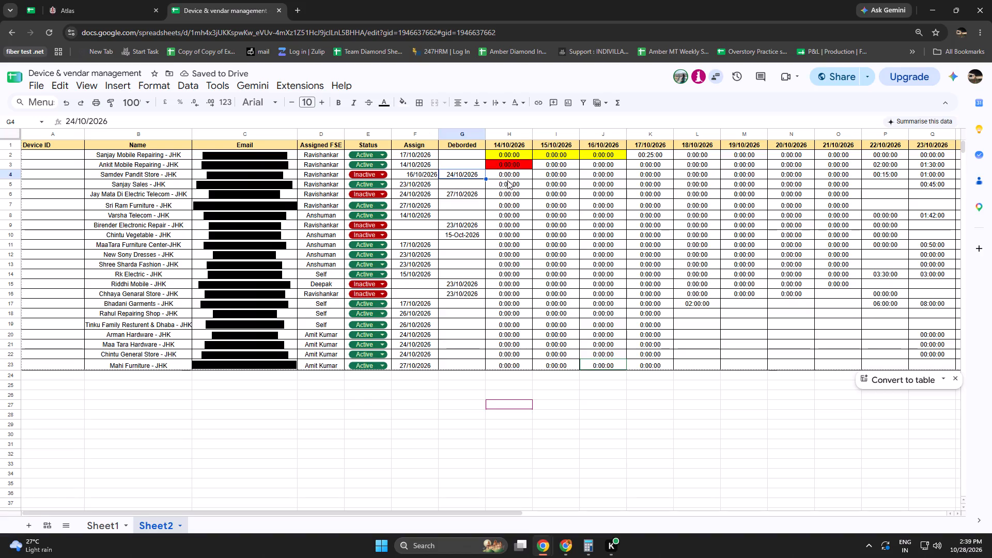
drag(506, 175, 545, 175)
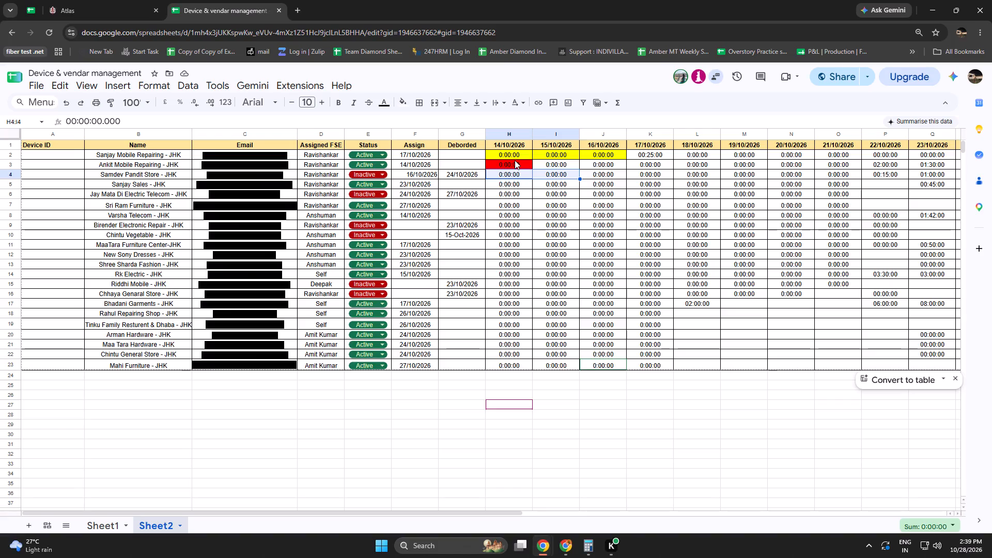
Switch to Atlas and clear the Ankit Mobile Repairing - JHK selection from the Business filter.
click(100, 0)
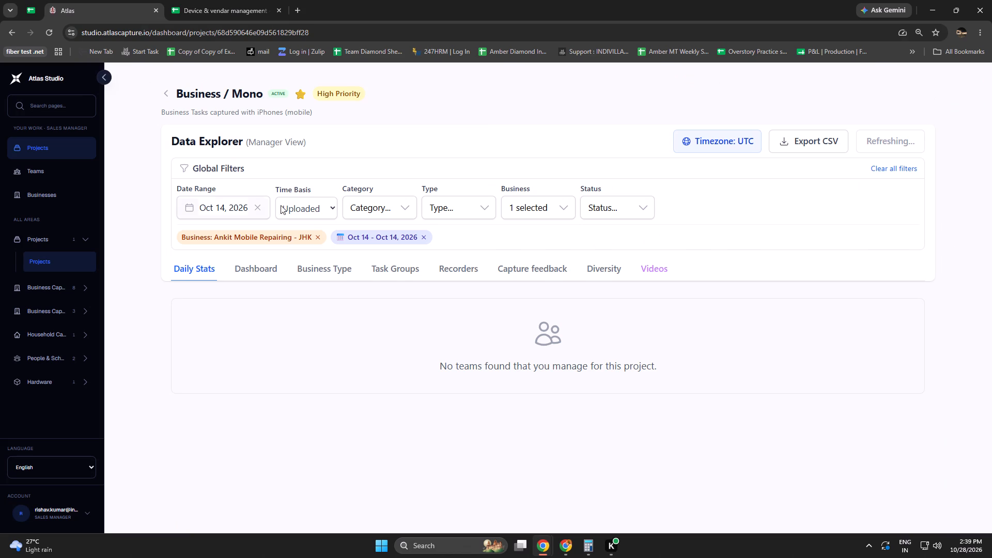
click(534, 207)
click(525, 283)
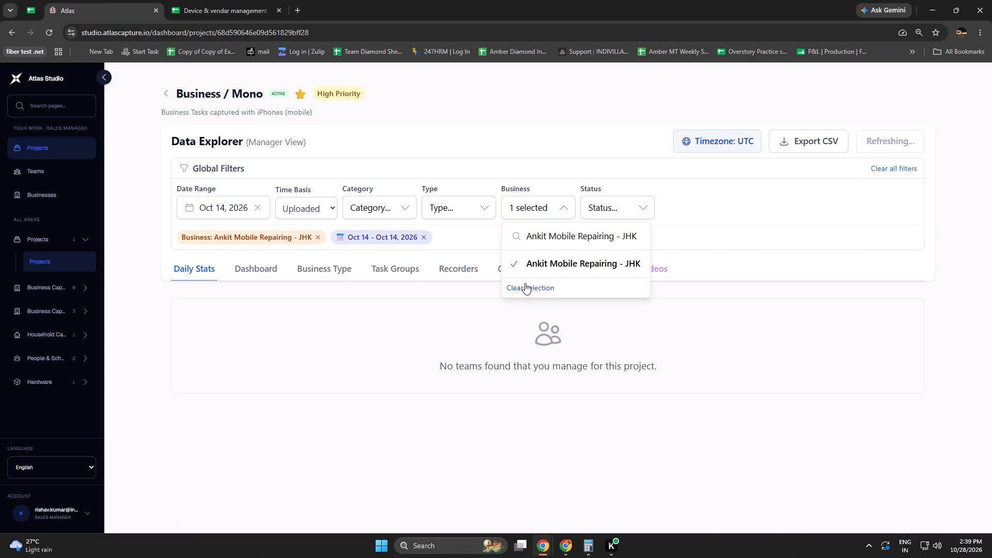
click(793, 214)
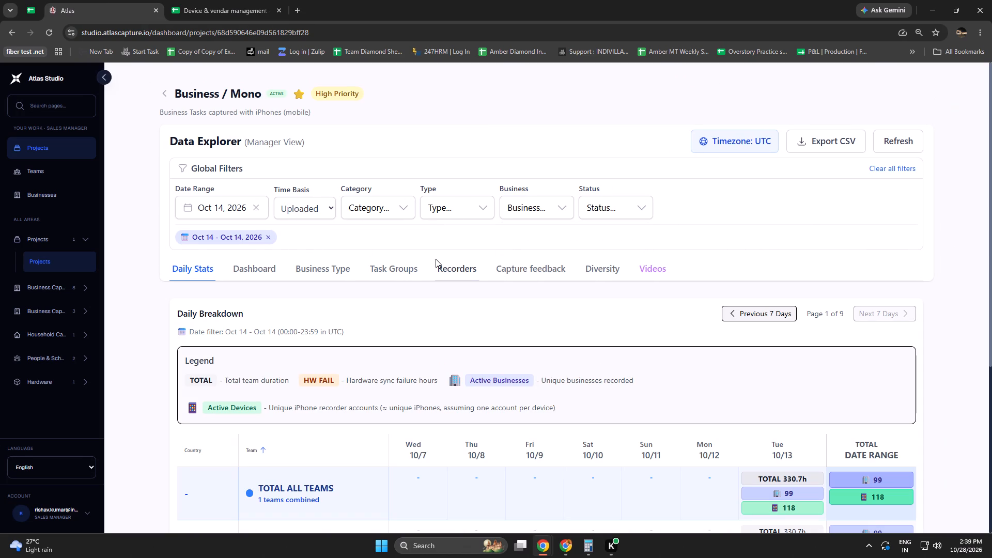
Export the Oct 14, 2026 partner performance data as CSV and look at it in Excel.
click(820, 149)
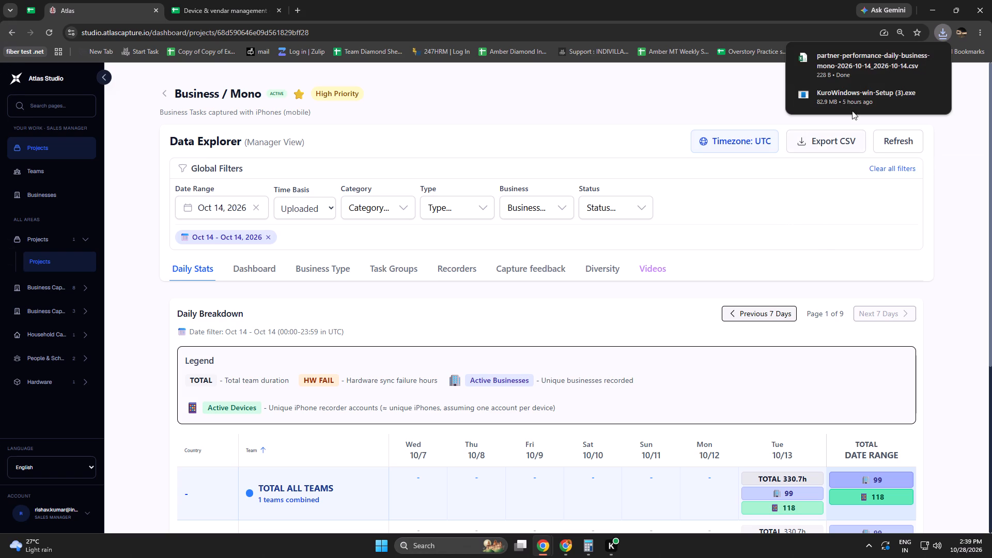
click(851, 72)
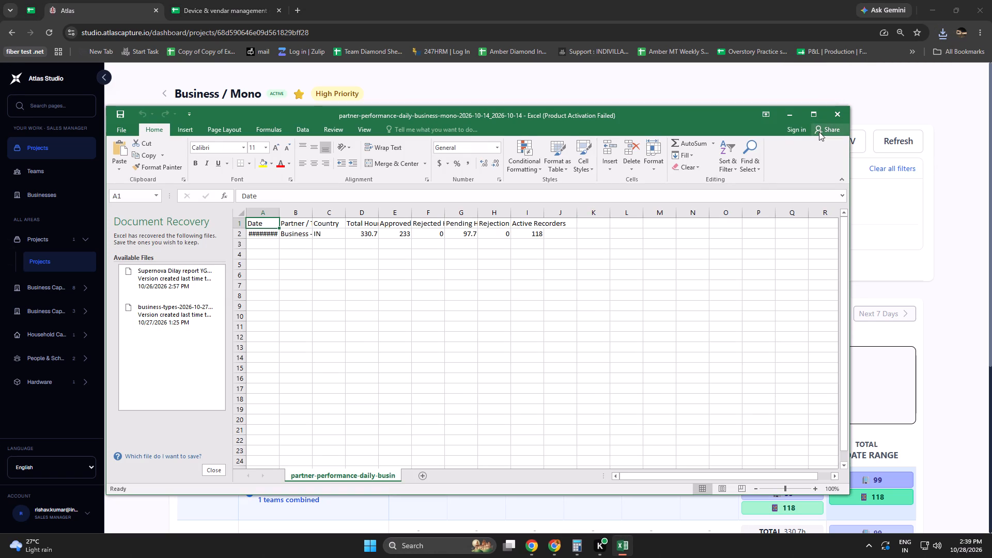
click(831, 117)
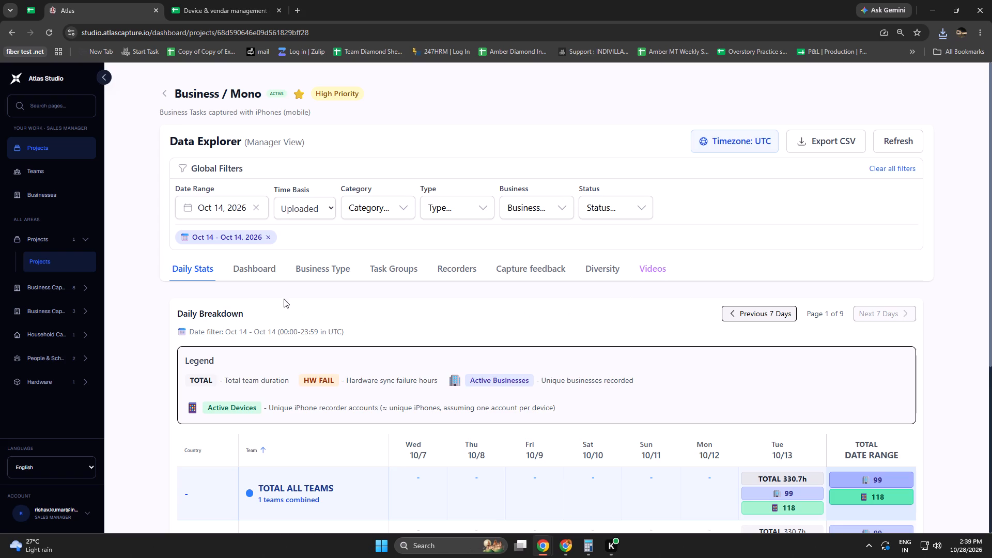
Examine the Oct 14, 2026 daily and weekly breakdowns in Atlas, and clear the Business filter's search text to browse the business list.
scroll(257, 296, down, 3)
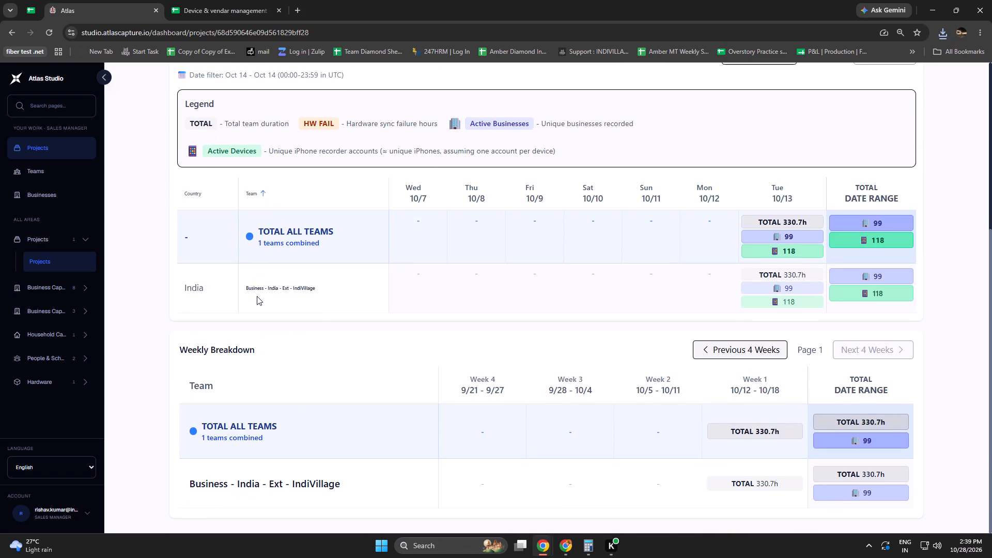
scroll(257, 296, down, 1)
scroll(379, 323, up, 4)
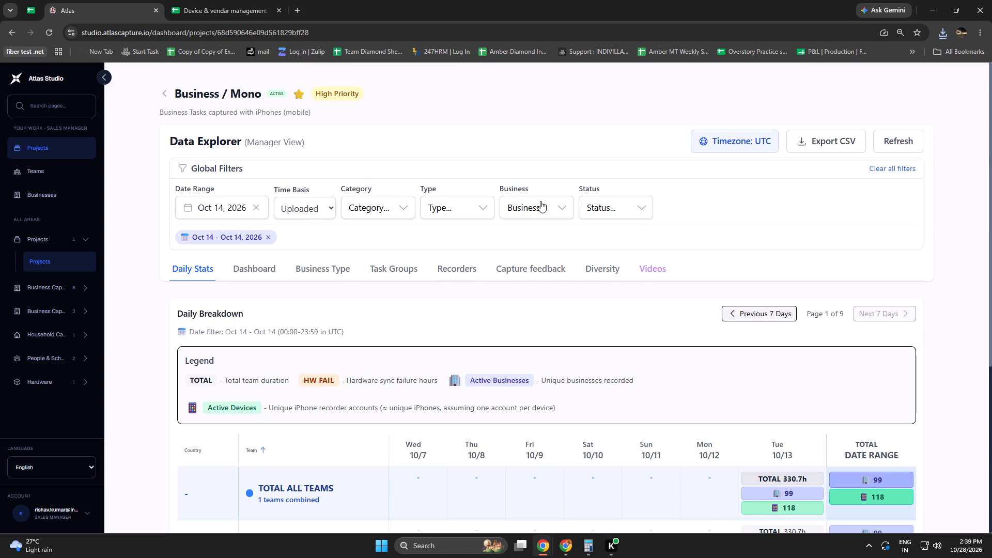
click(540, 201)
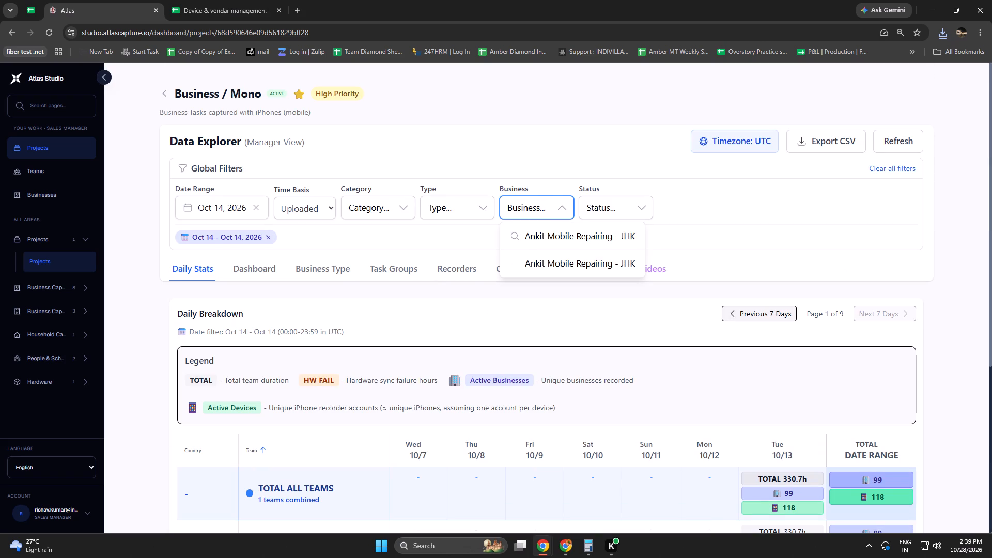
drag(525, 238, 725, 258)
key(BackSpace)
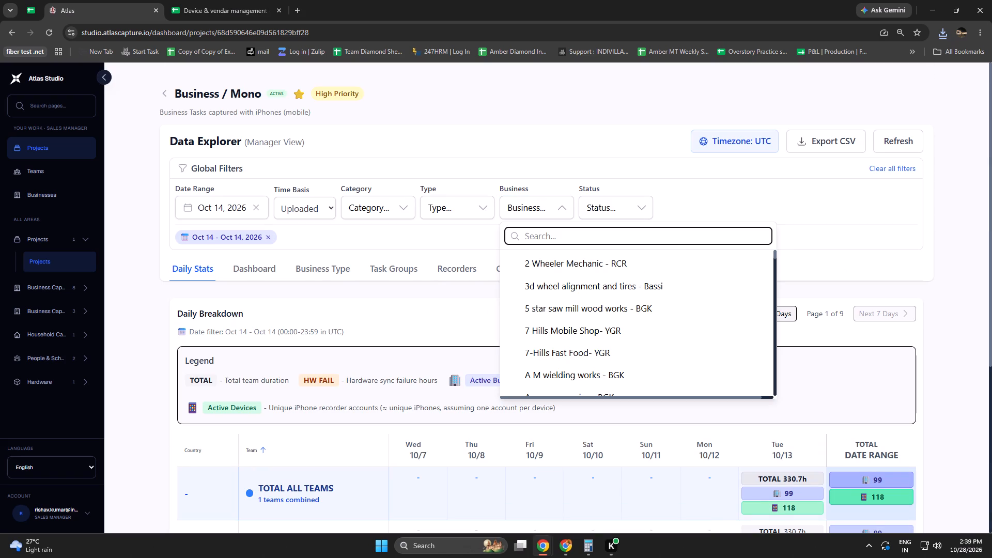
scroll(542, 238, down, 2)
scroll(545, 238, up, 2)
click(721, 204)
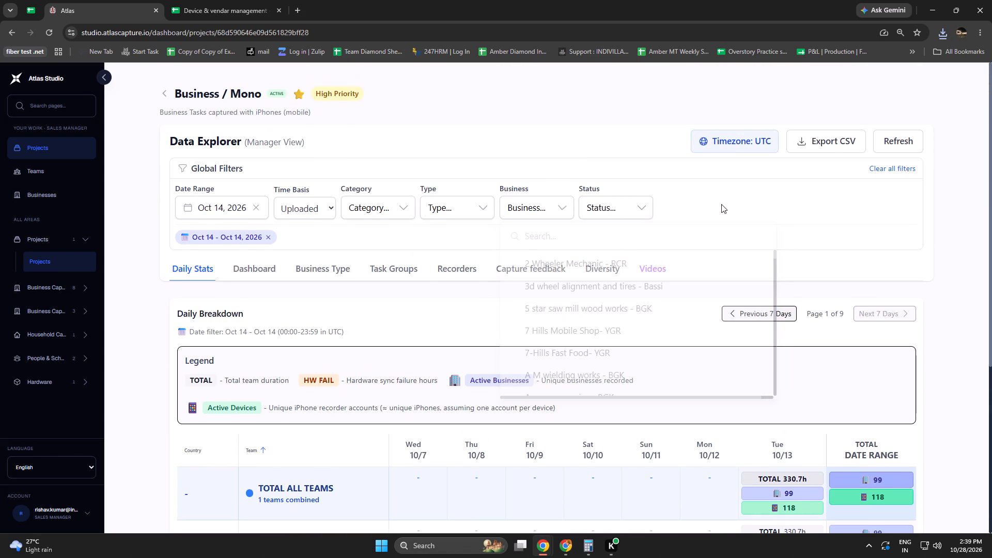
scroll(506, 332, down, 2)
scroll(507, 332, up, 1)
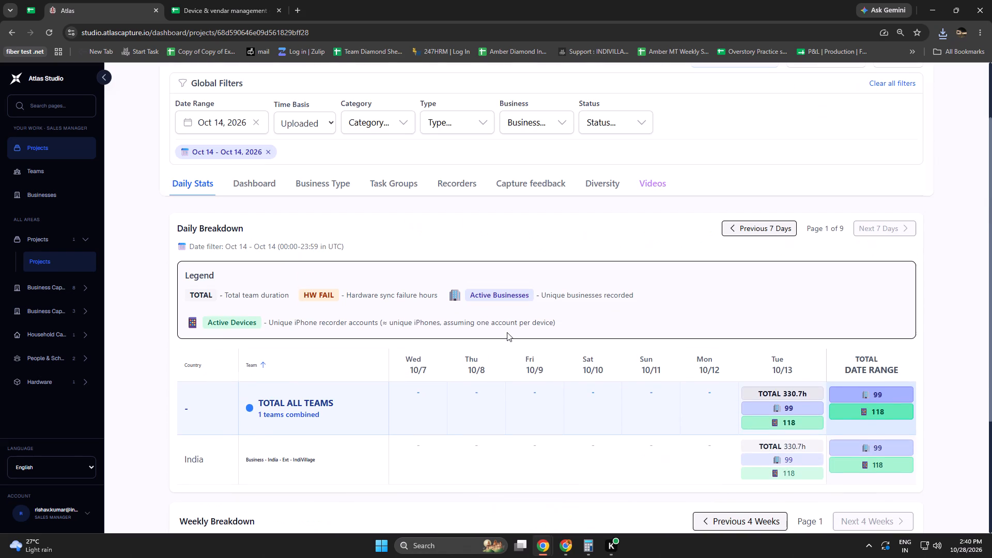
scroll(828, 311, down, 1)
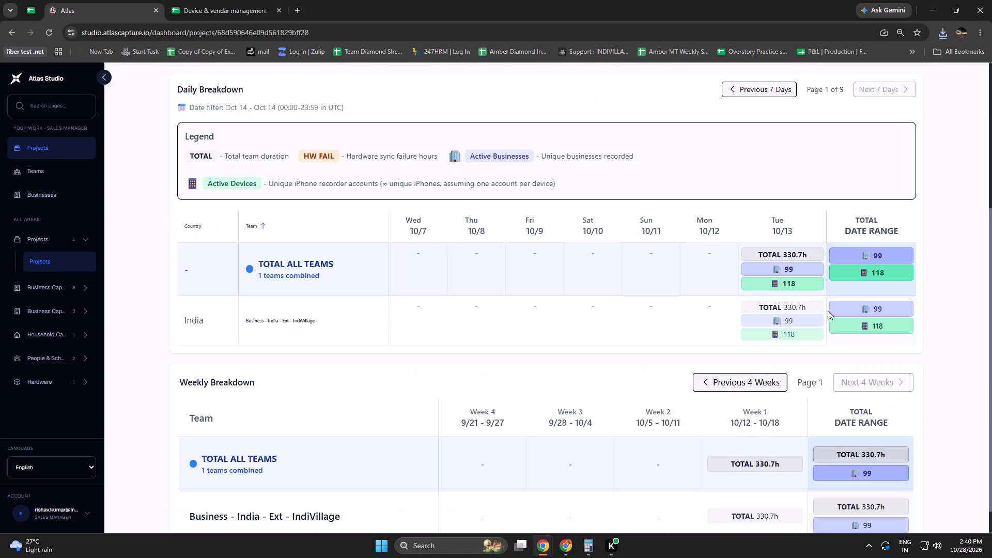
scroll(828, 311, down, 4)
scroll(828, 311, up, 4)
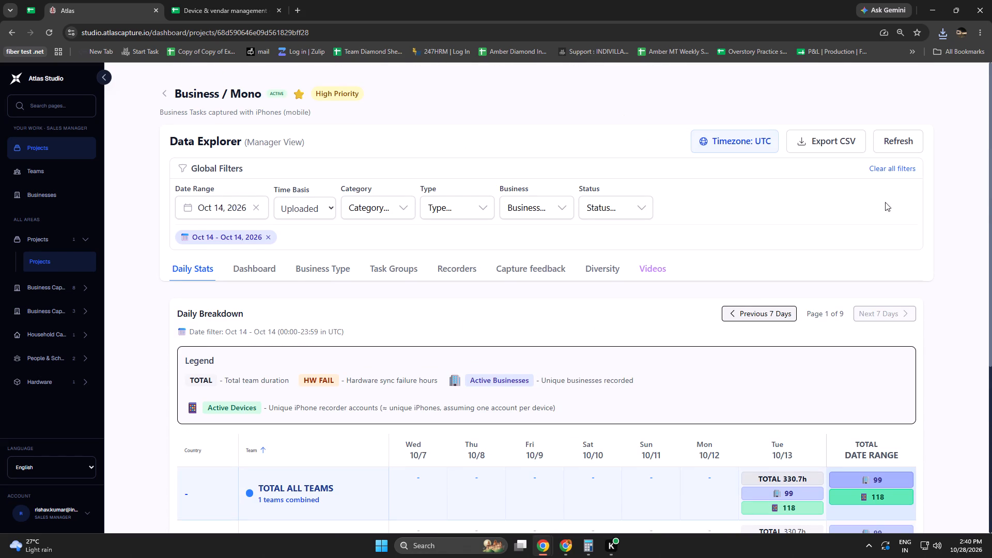
Export the Oct 14, 2026 performance CSV again, check it in Excel, and return to Atlas's Business filter list.
click(834, 144)
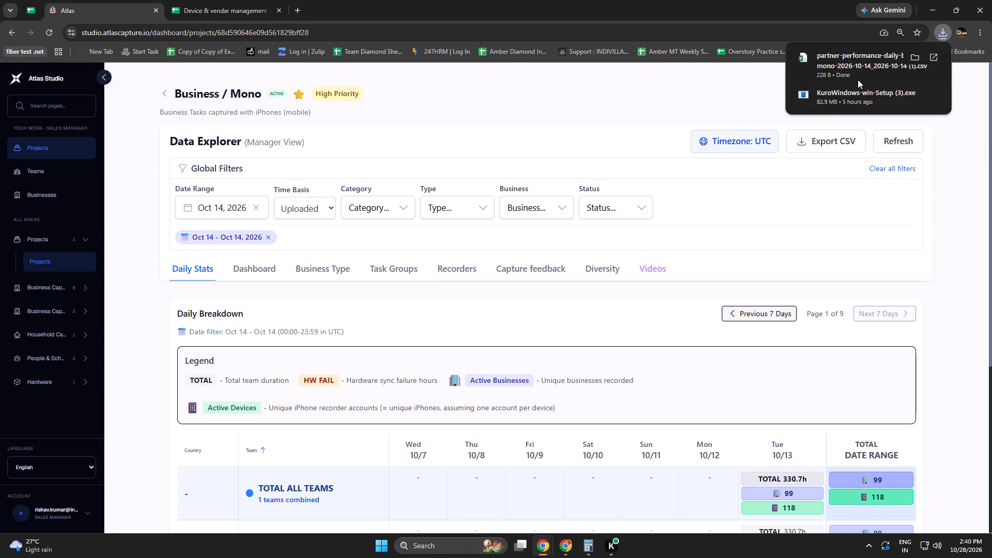
click(843, 69)
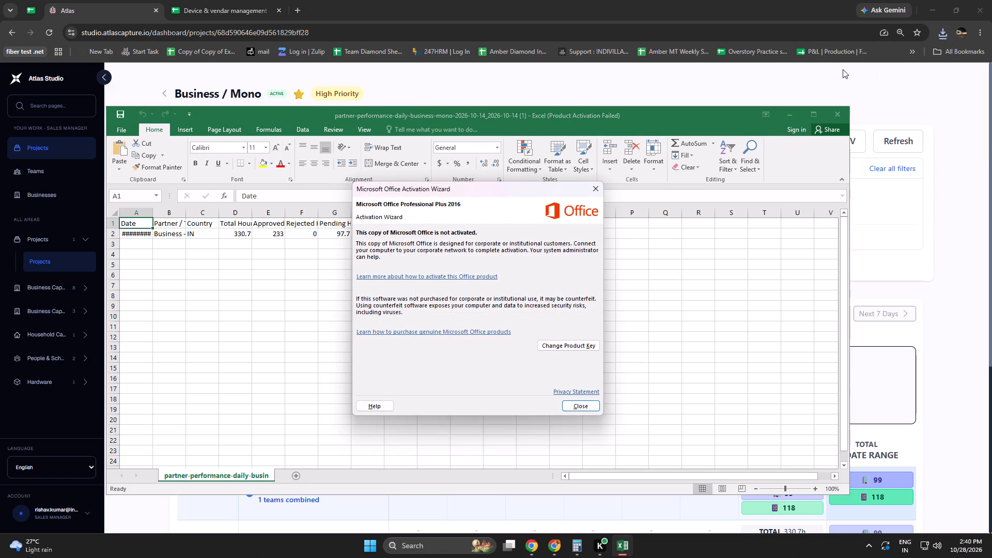
click(578, 406)
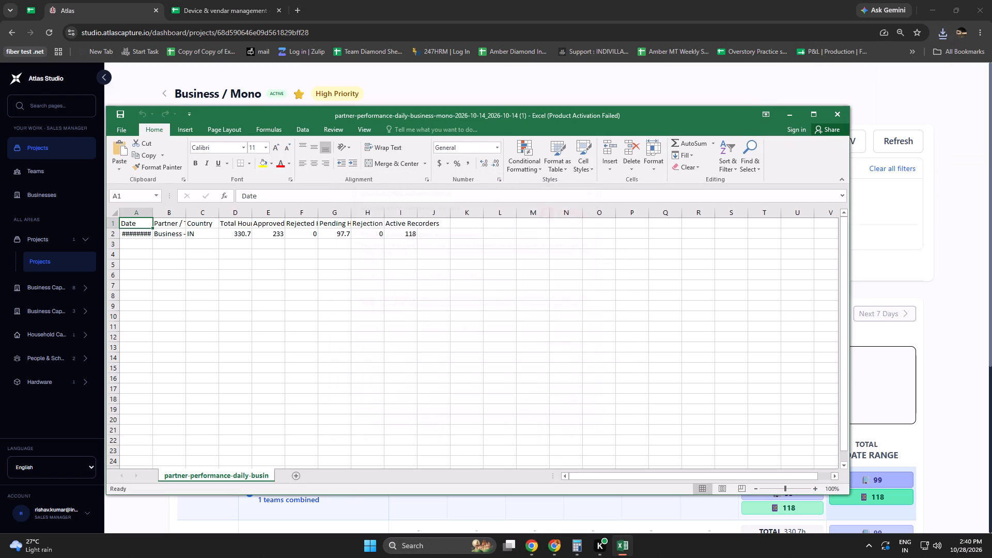
click(832, 114)
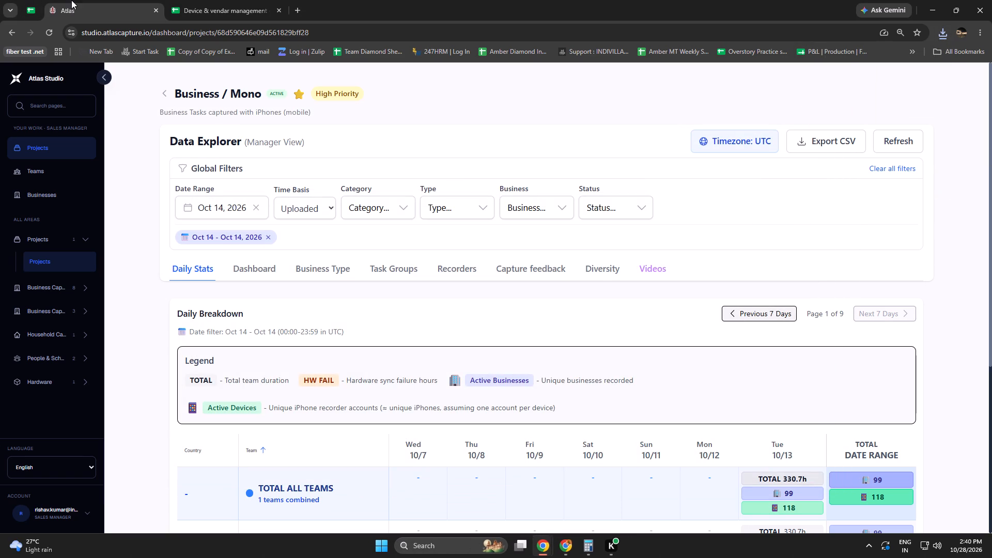
click(521, 217)
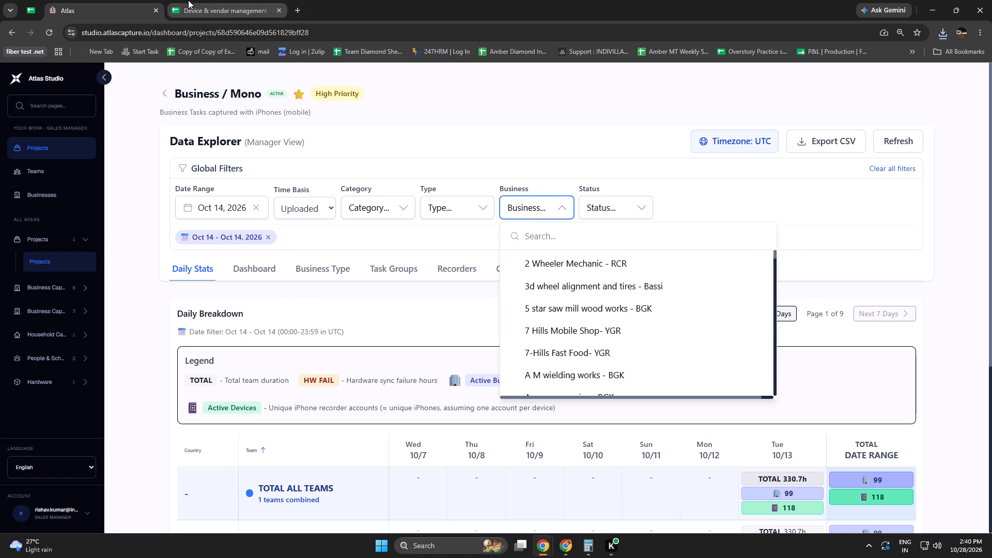
Return to Device & vendar management and fill Samdev Pandit Store - JHK's 14/10/2026 and 15/10/2026 cells yellow.
click(214, 0)
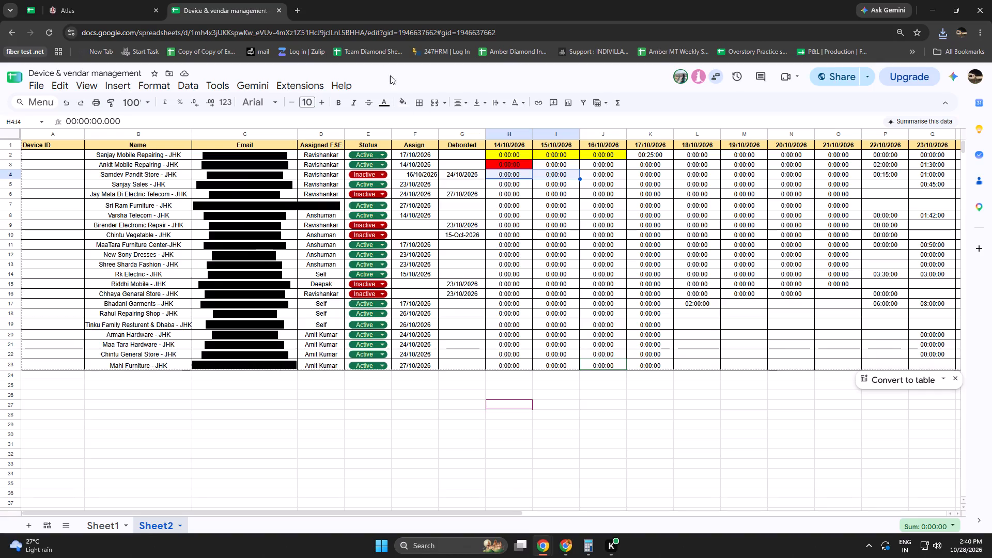
click(408, 101)
click(438, 146)
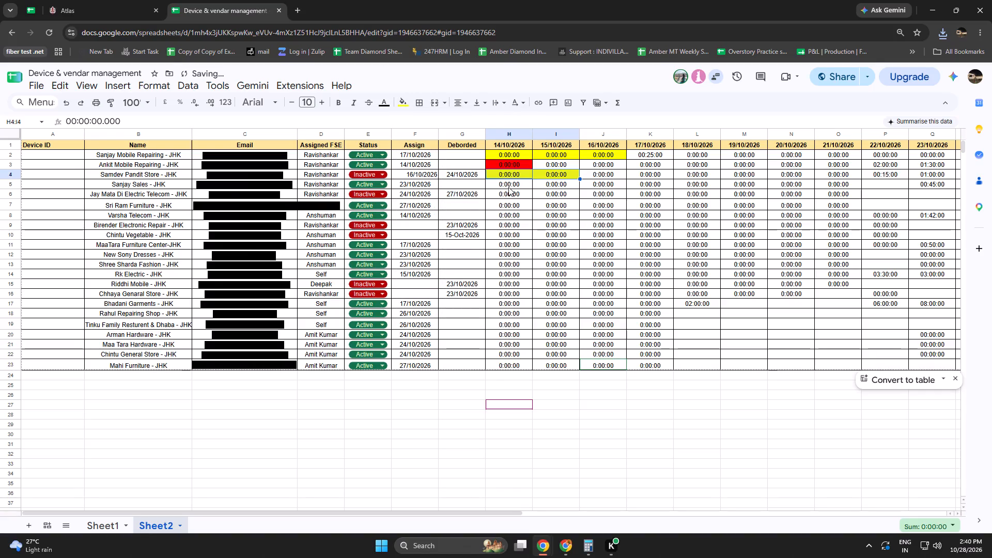
Fill Sanjay Sales - JHK's date cells from 14/10/2026 through 22/10/2026 yellow.
drag(509, 186, 565, 196)
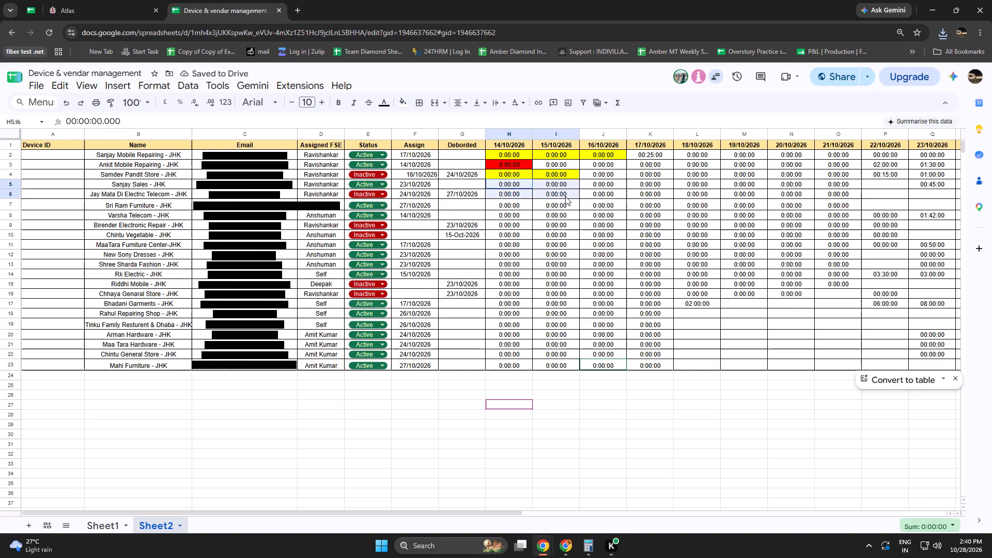
drag(565, 196, 804, 183)
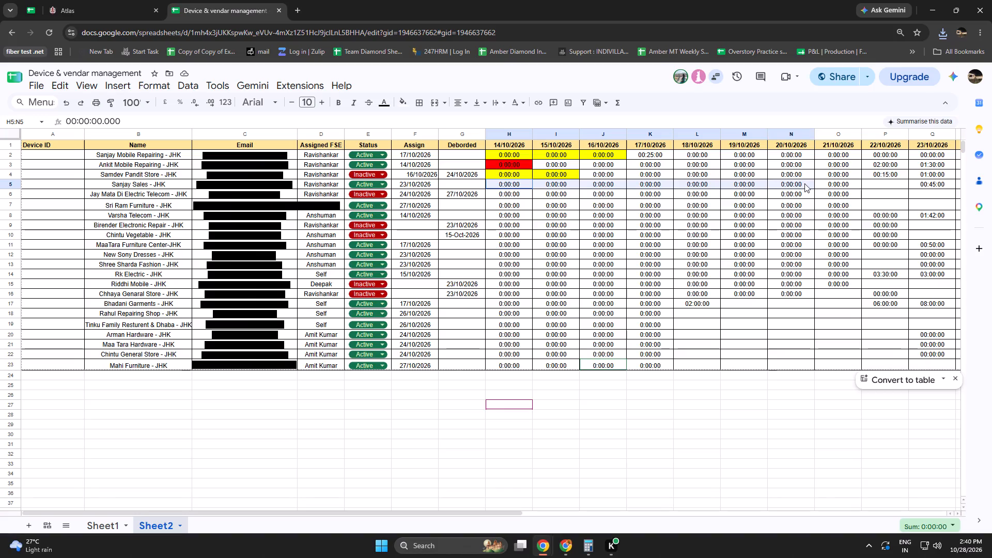
drag(804, 183, 912, 182)
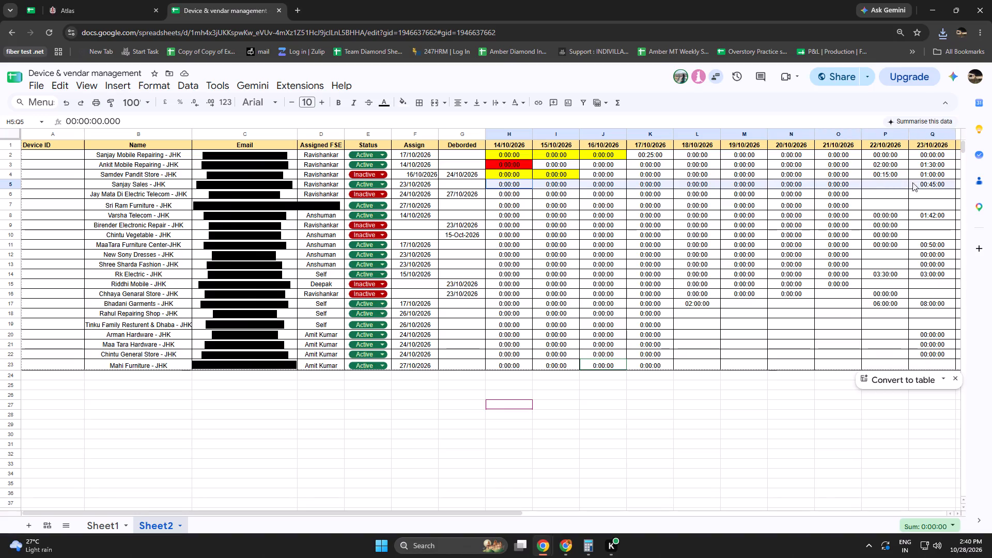
drag(912, 182, 912, 188)
drag(912, 188, 907, 185)
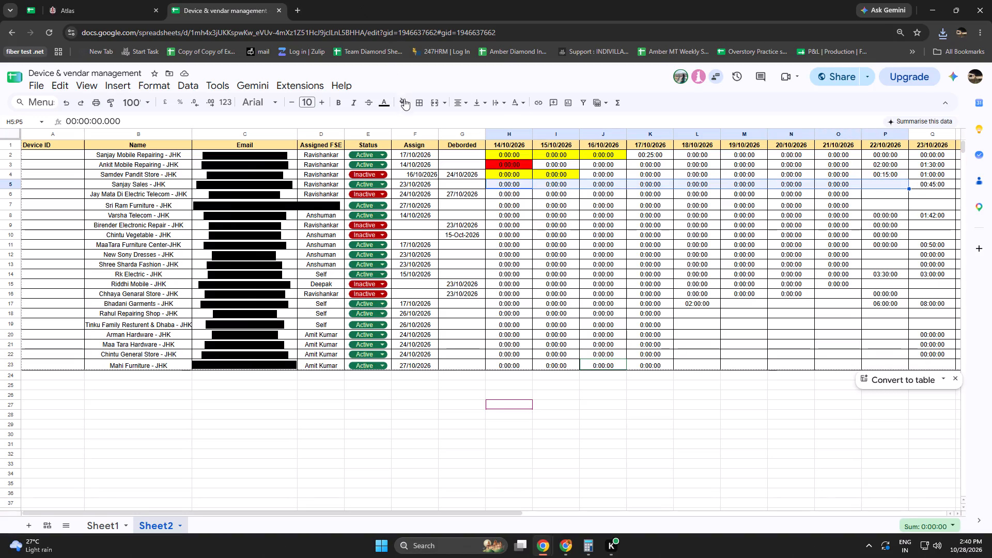
click(402, 99)
click(433, 149)
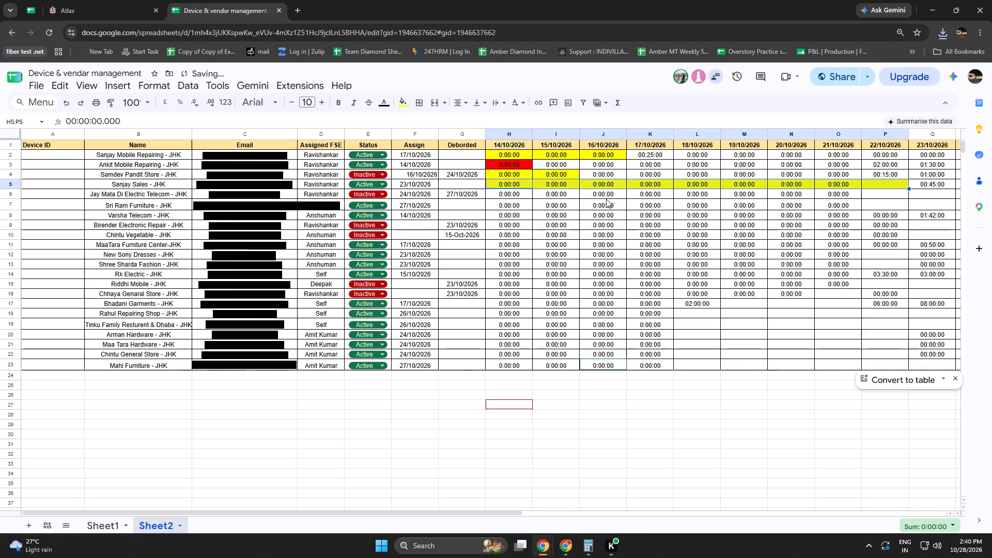
click(531, 189)
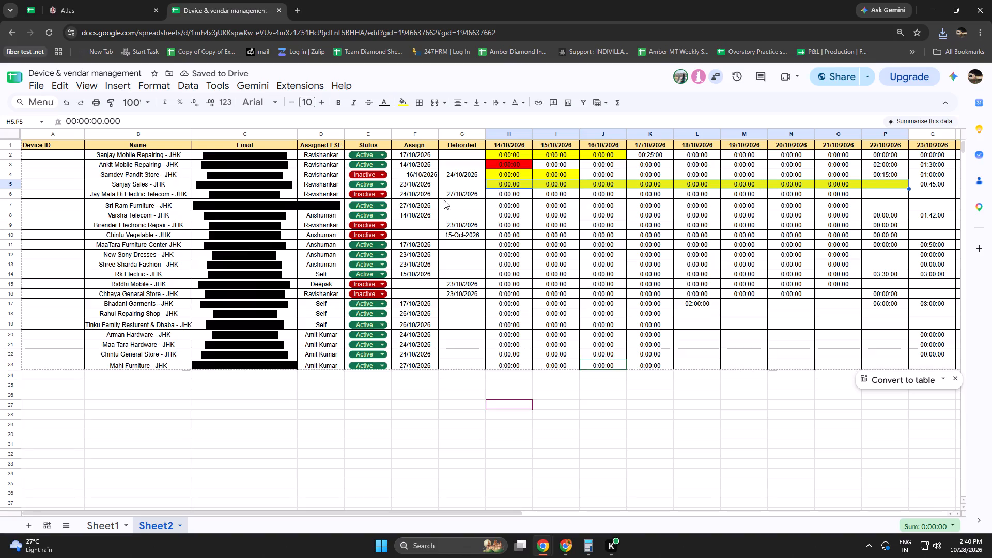
click(483, 208)
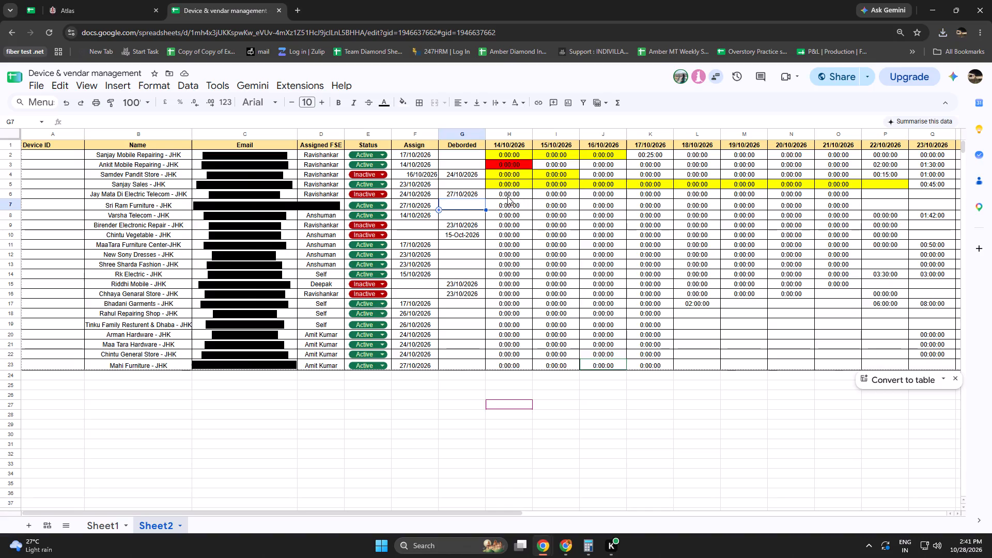
Fill Jay Mata Di Electric Telecom - JHK's date cells from 14/10/2026 through 23/10/2026 yellow.
drag(507, 196, 791, 206)
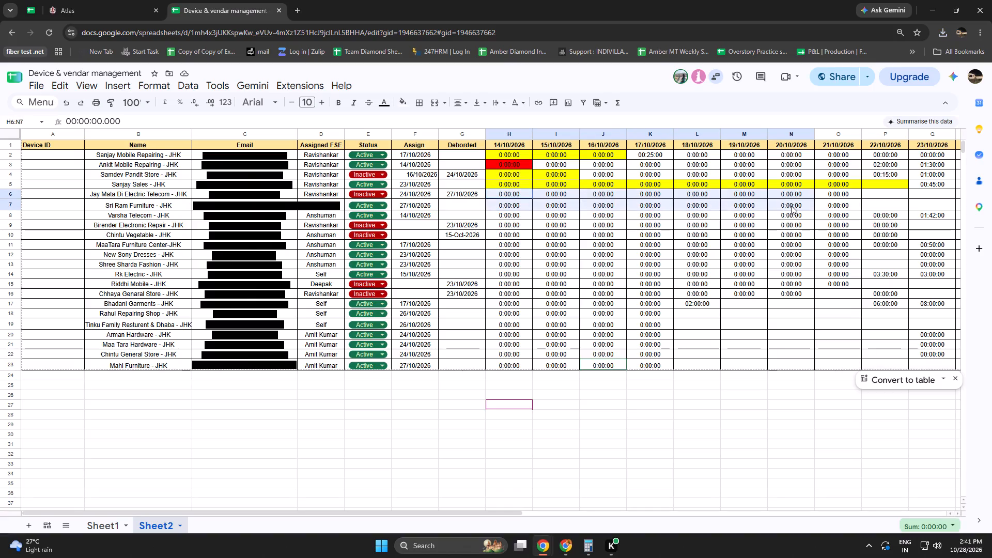
drag(791, 206, 942, 195)
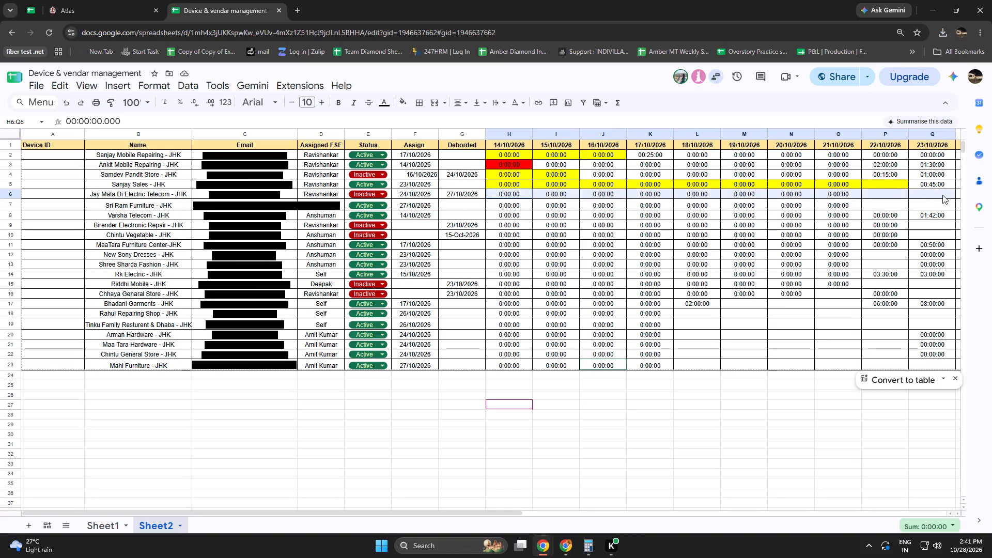
drag(942, 195, 825, 205)
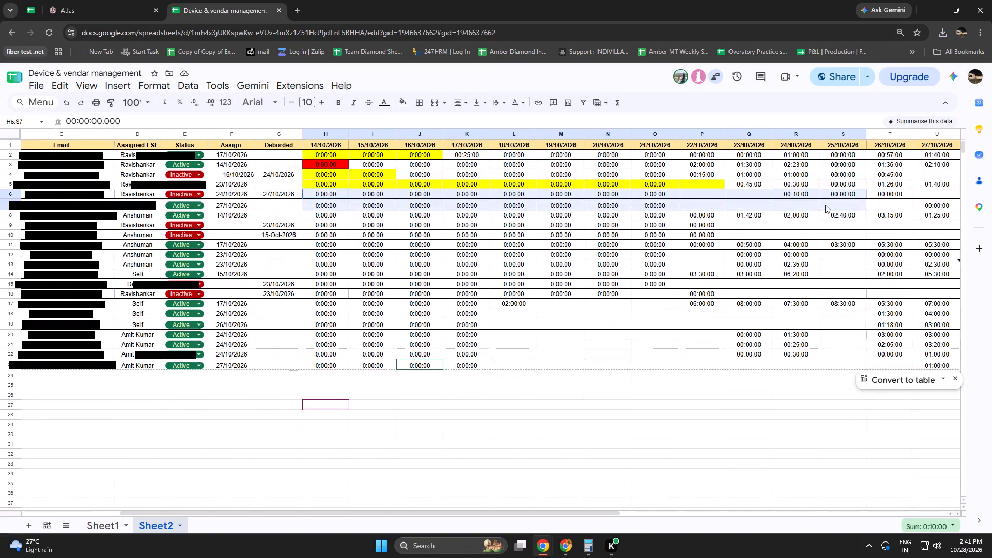
drag(825, 205, 769, 197)
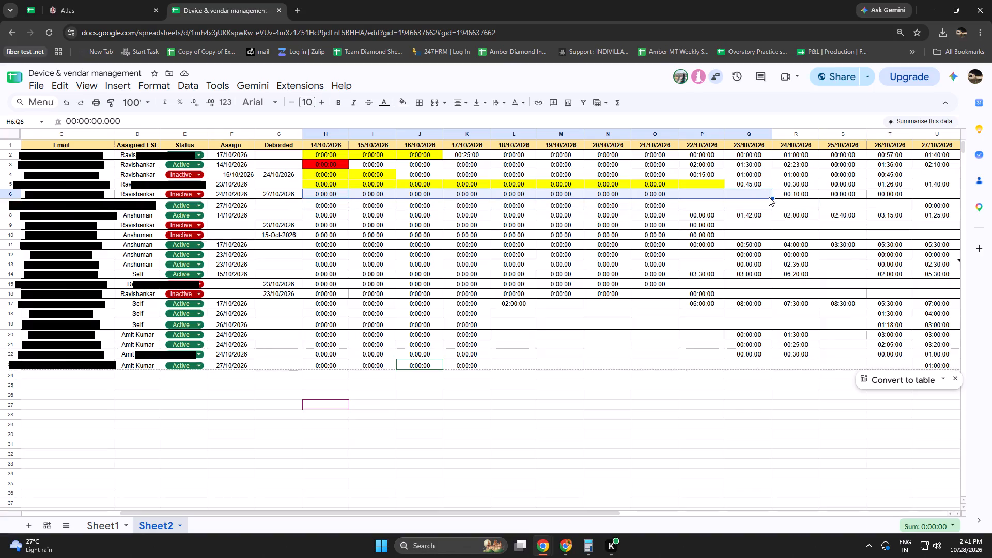
click(405, 102)
click(434, 149)
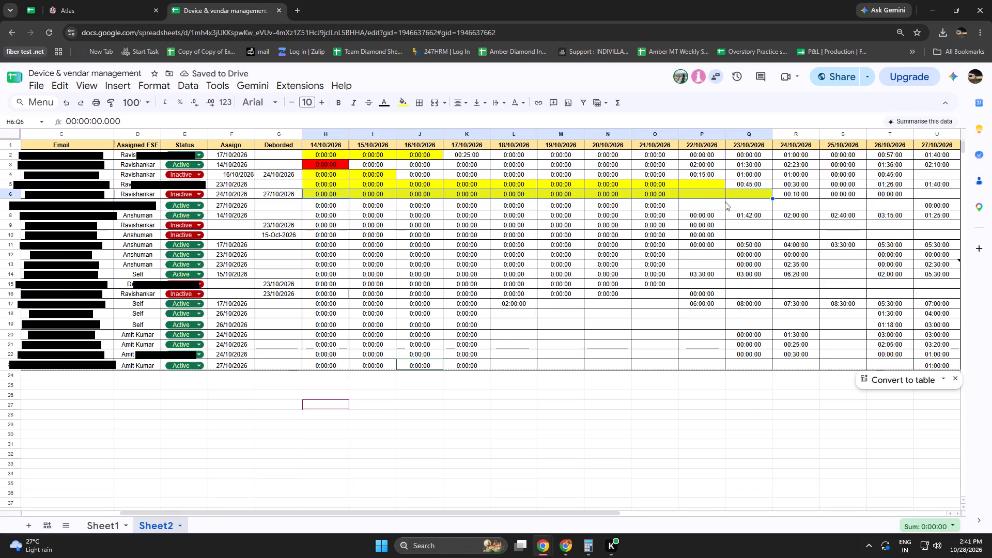
Copy the yellow 0:00:00 duration into Sanjay Sales - JHK's 22/10/2026 cell and Jay Mata Di Electric Telecom - JHK's 22/10/2026 and 23/10/2026 cells.
click(683, 195)
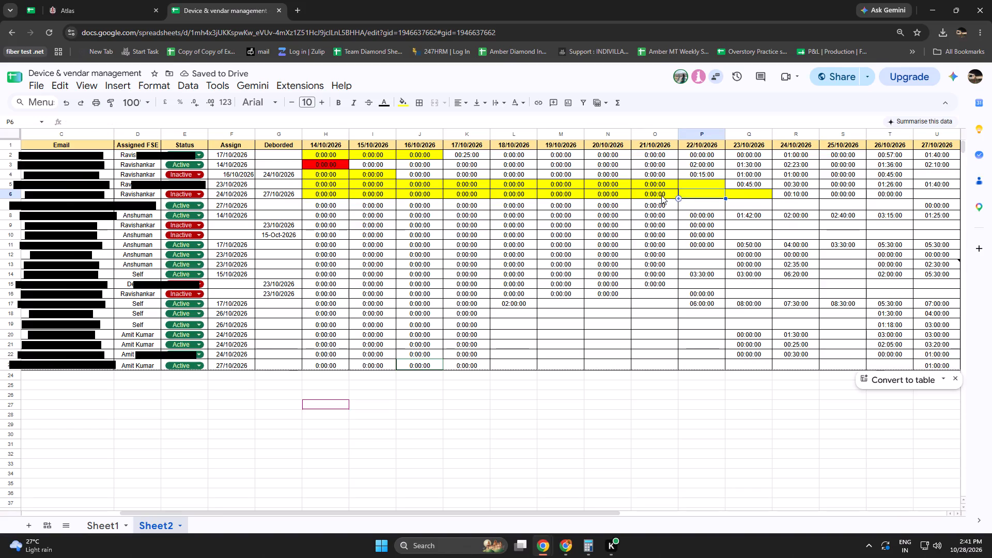
click(661, 195)
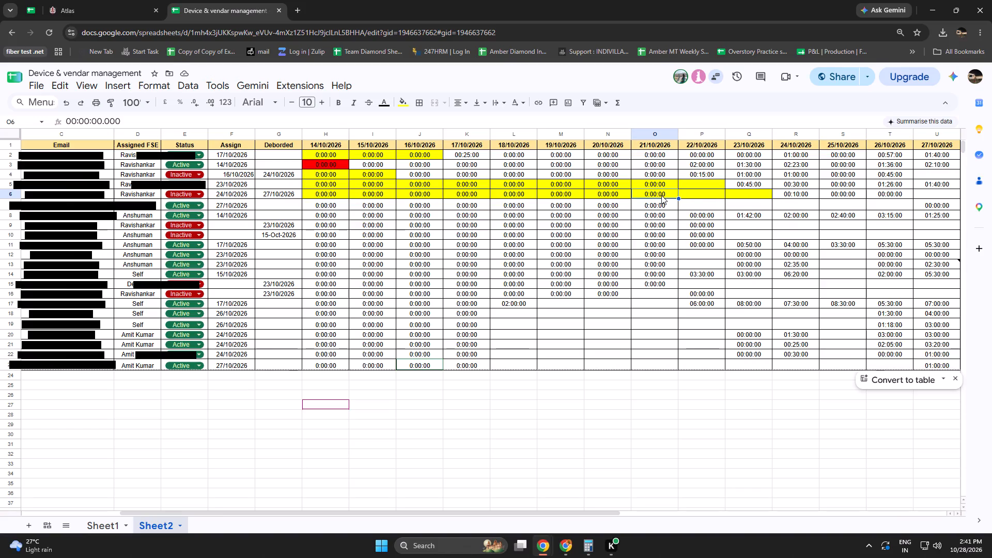
key(ctrl+c)
click(695, 183)
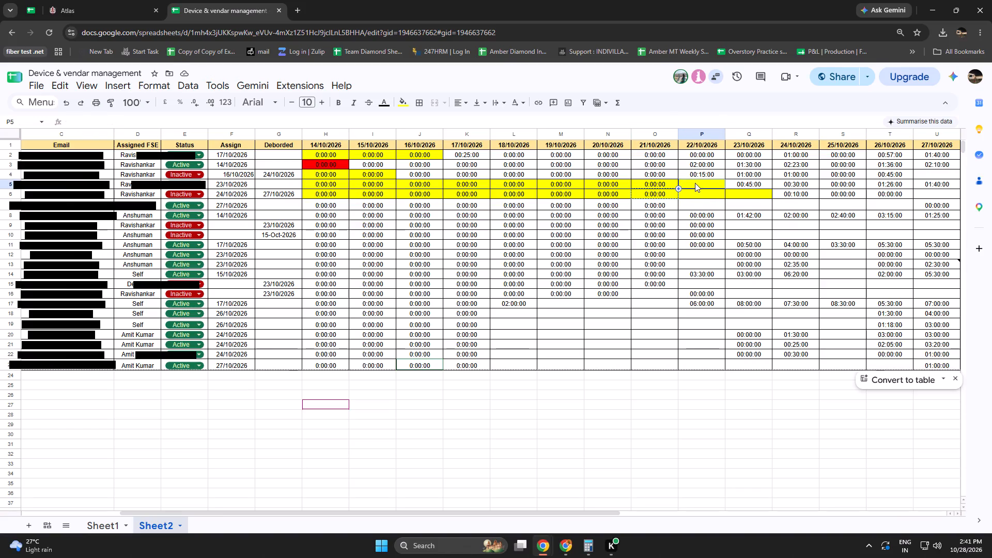
key(ctrl+v)
click(691, 194)
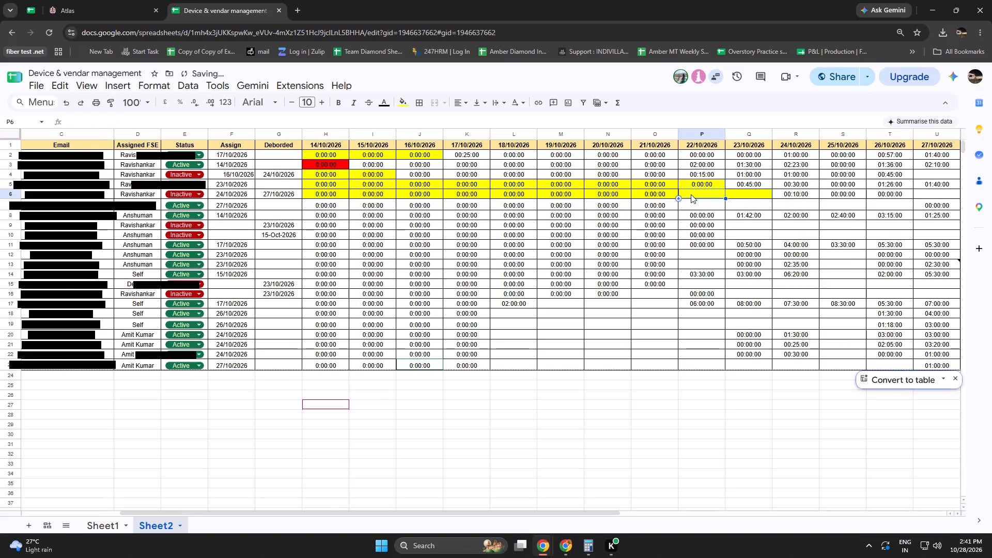
key(ctrl+v)
click(694, 207)
click(745, 195)
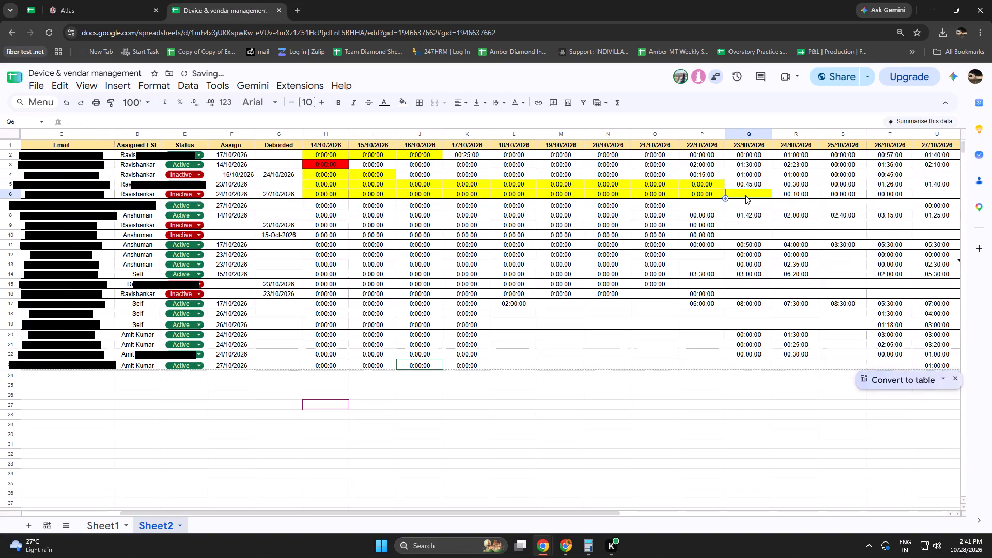
key(ctrl+v)
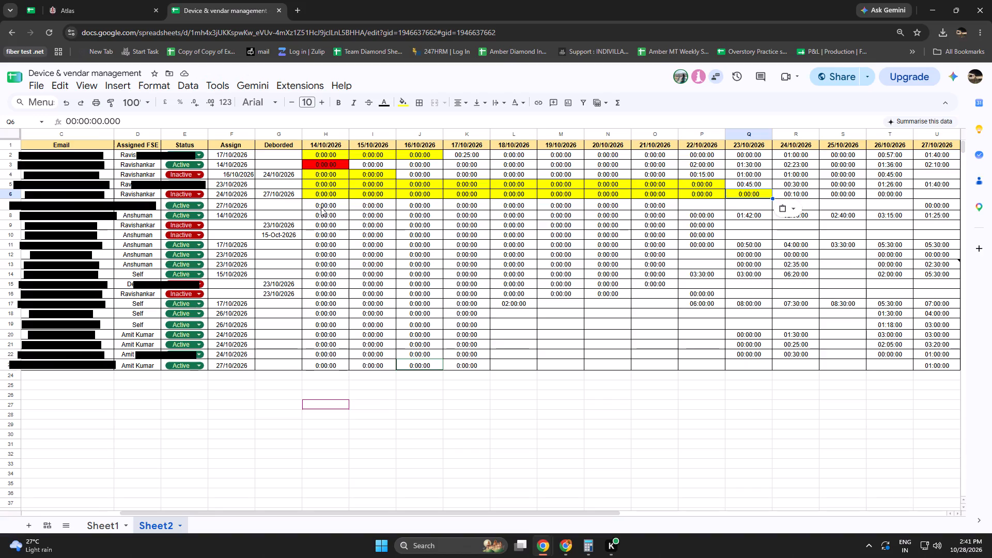
Fill Sri Ram Furniture - JHK's date cells from 14/10/2026 through 27/10/2026 yellow.
drag(321, 207, 434, 215)
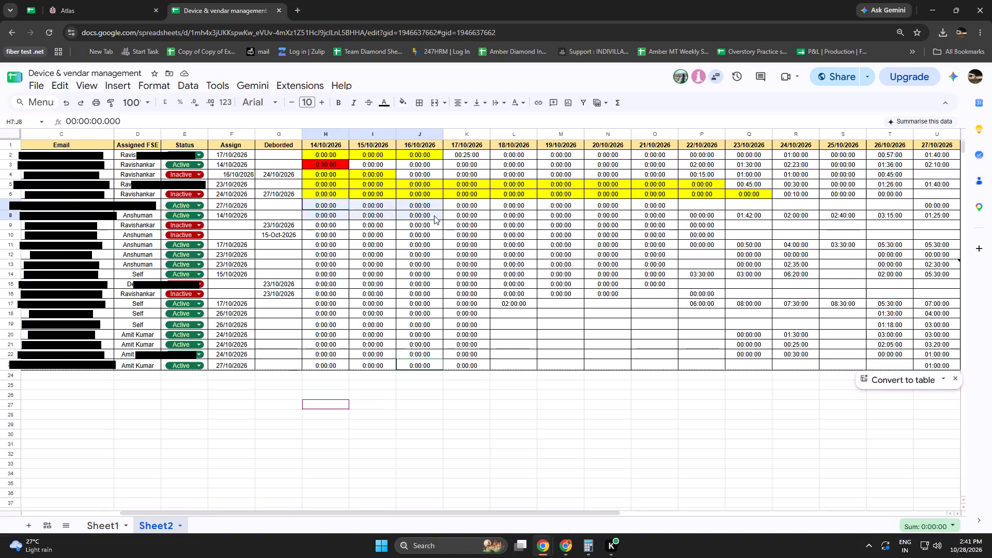
drag(434, 215, 727, 203)
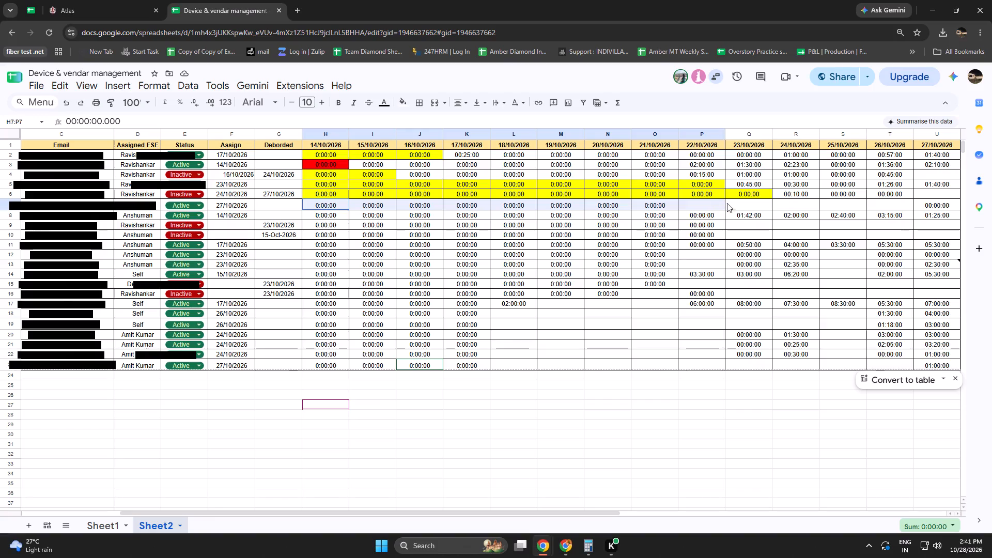
drag(727, 203, 938, 205)
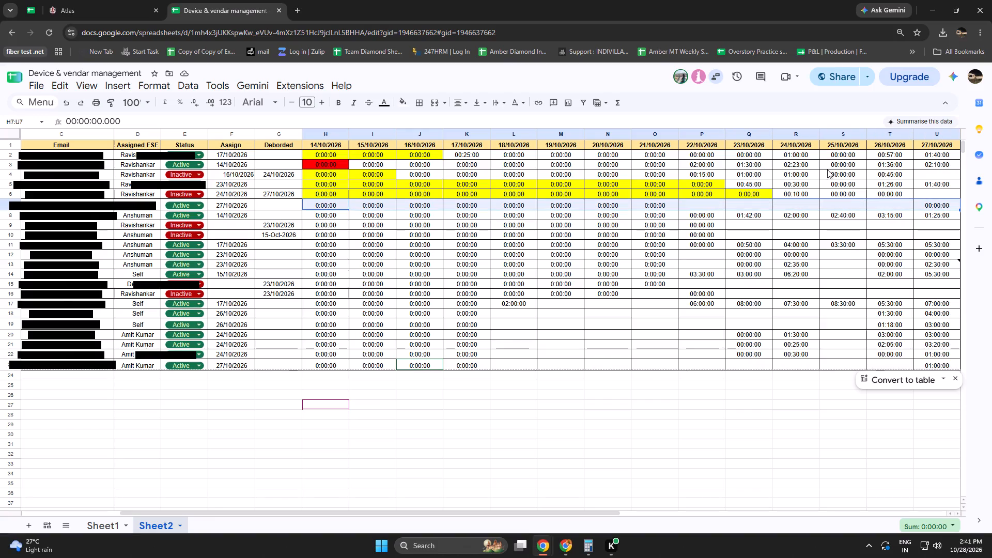
click(406, 103)
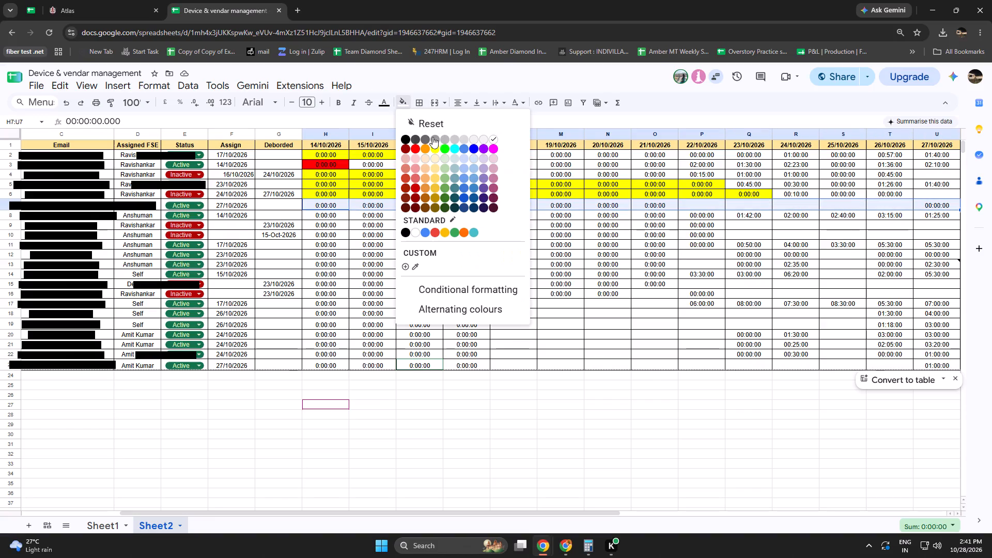
click(435, 148)
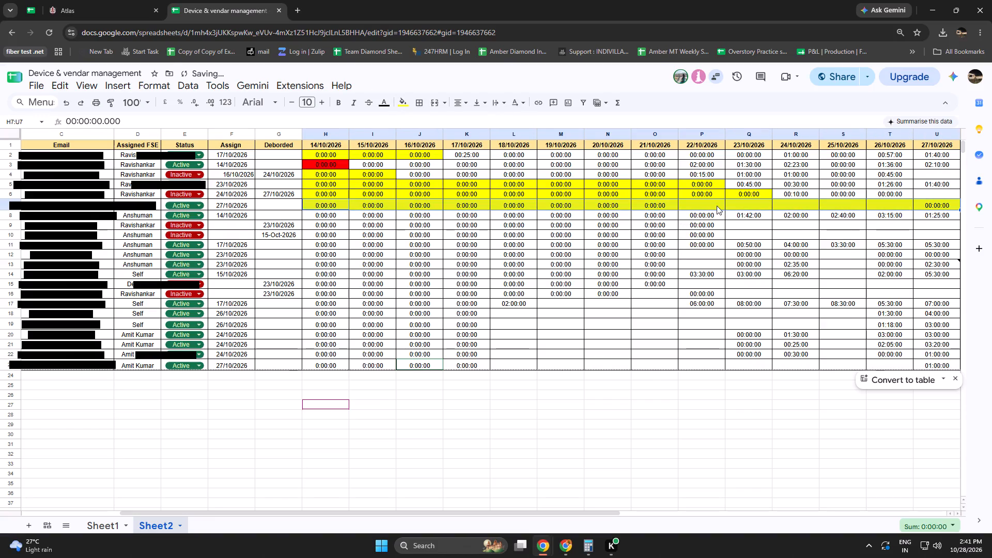
Copy Sri Ram Furniture - JHK's 0:00:00 duration from 21/10/2026 into its empty cells from 22/10/2026 through 26/10/2026.
click(679, 203)
click(667, 205)
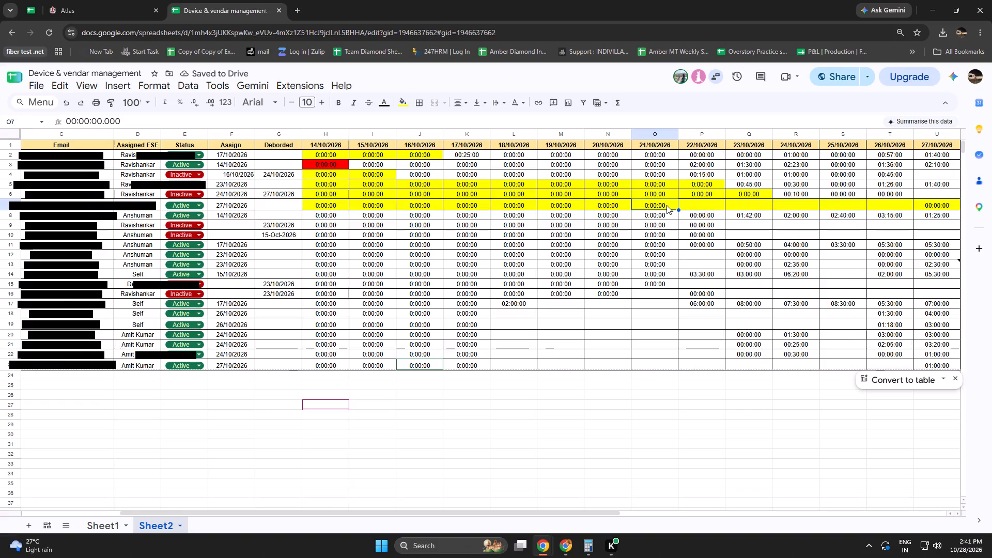
key(ctrl+c)
click(689, 208)
key(ctrl+v)
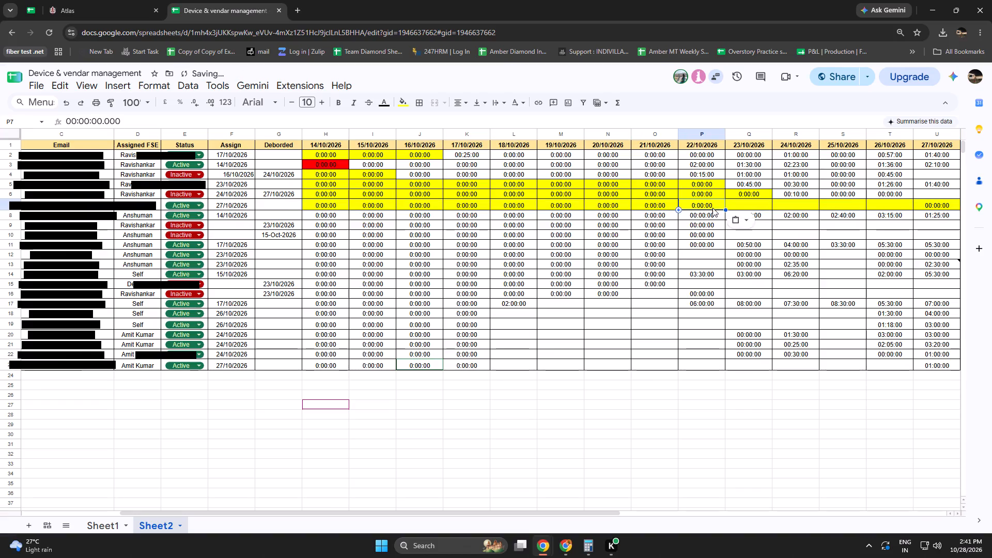
click(732, 206)
key(ctrl+v)
click(793, 207)
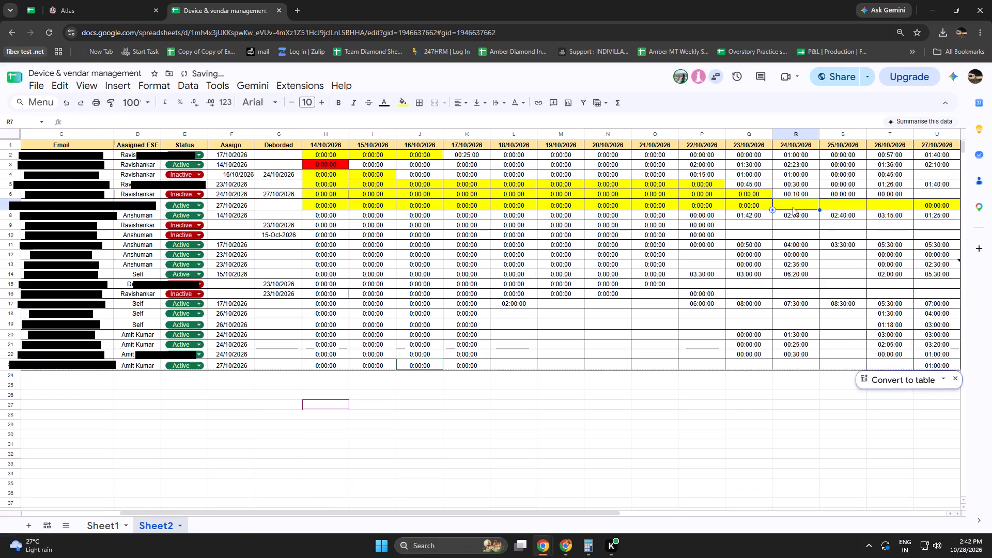
key(ctrl+v)
click(828, 209)
key(ctrl+v)
click(884, 208)
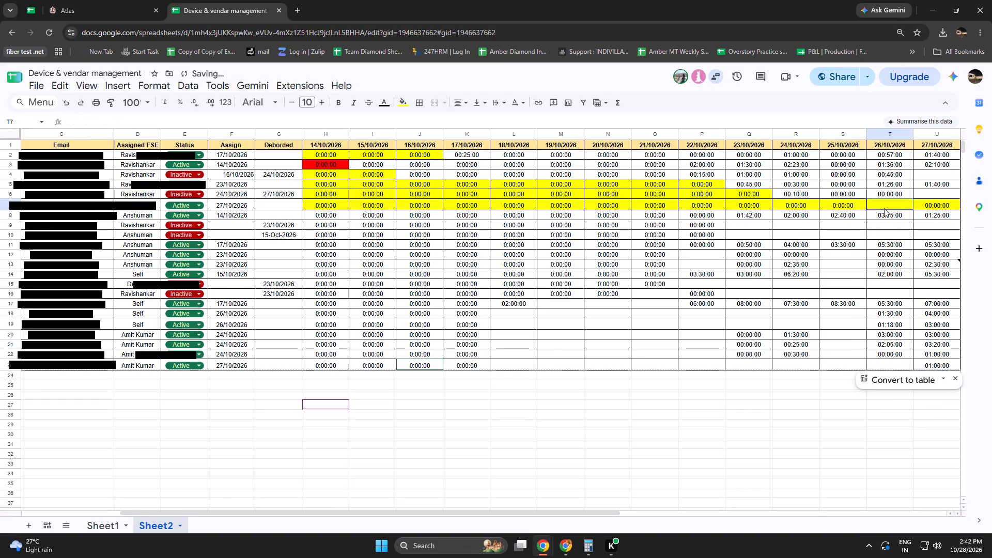
key(ctrl+v)
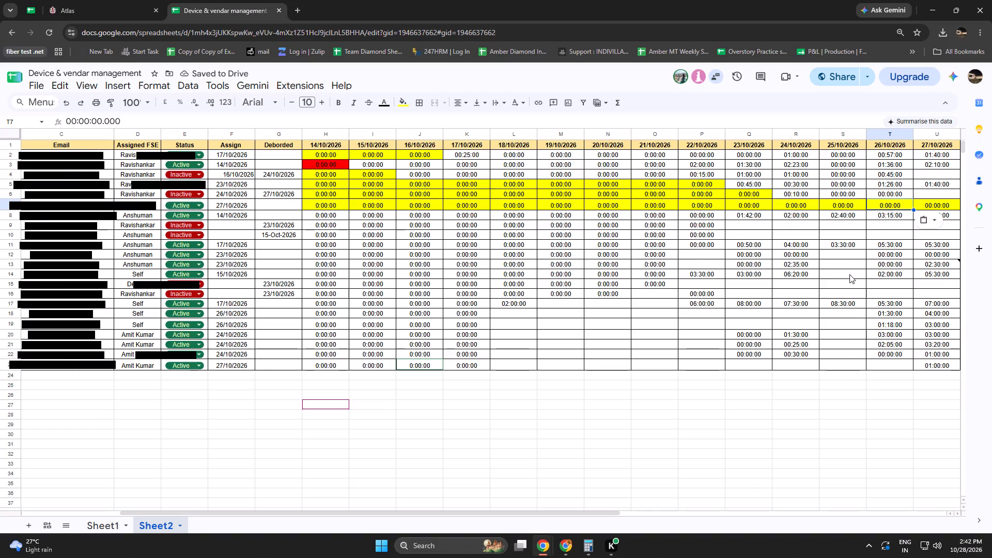
Change the fill of Sri Ram Furniture - JHK's 27/10/2026 cell to white.
click(942, 203)
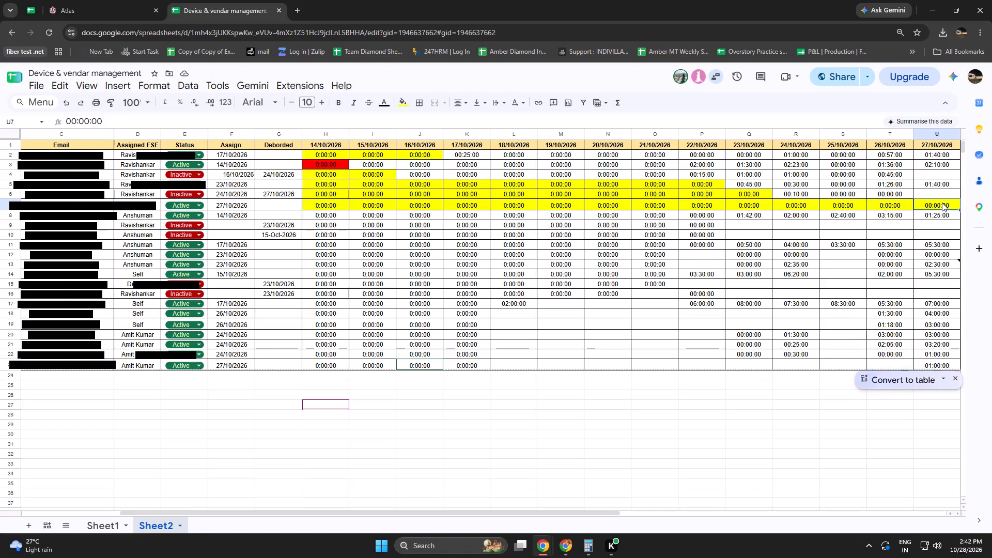
click(402, 105)
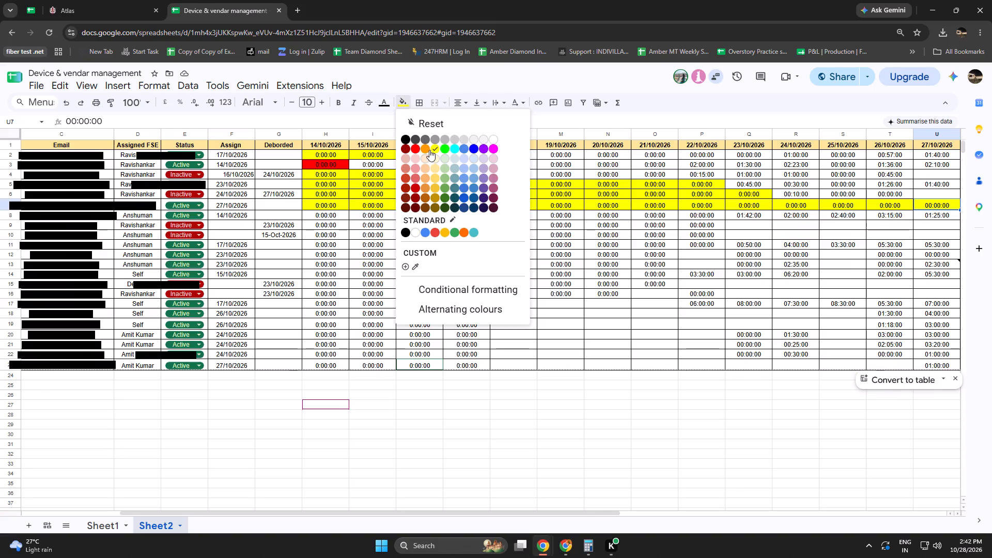
click(493, 144)
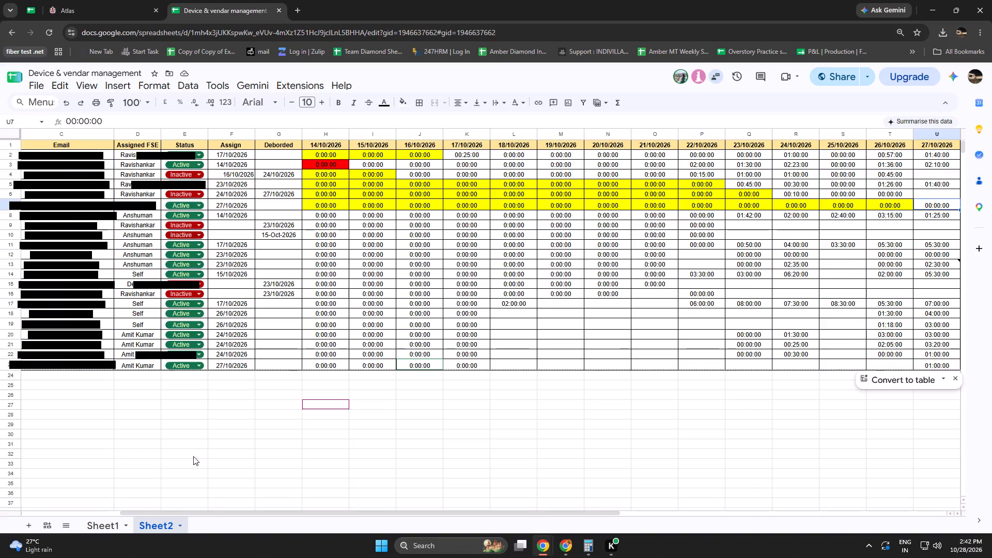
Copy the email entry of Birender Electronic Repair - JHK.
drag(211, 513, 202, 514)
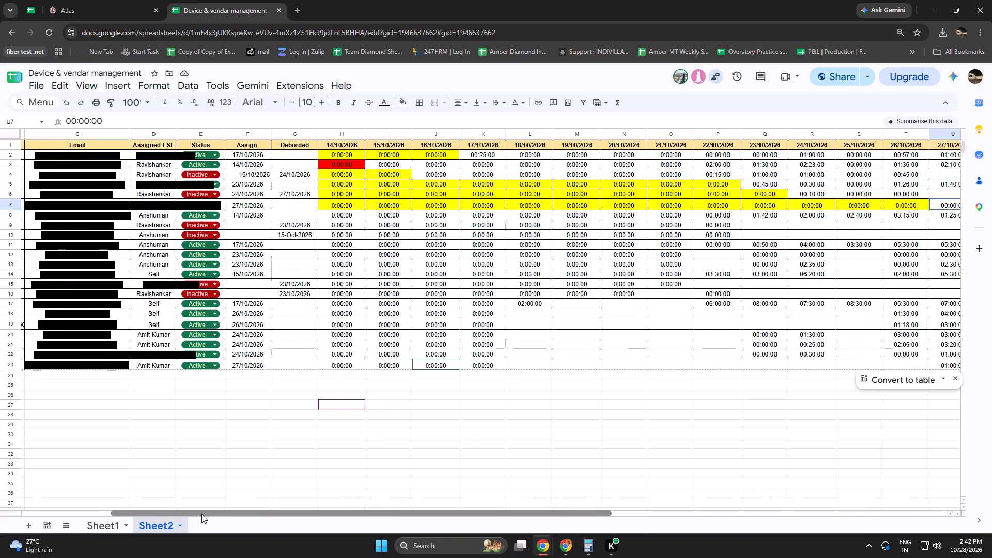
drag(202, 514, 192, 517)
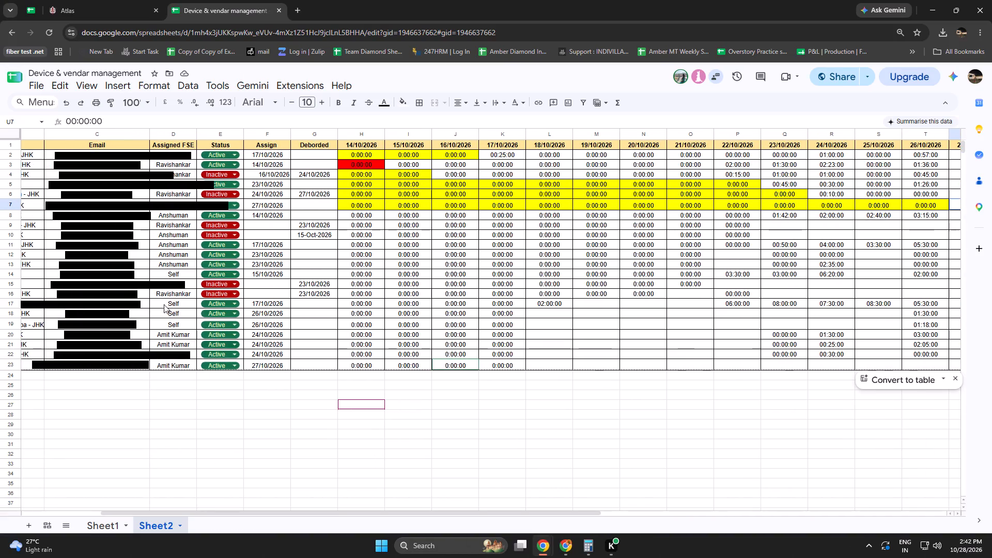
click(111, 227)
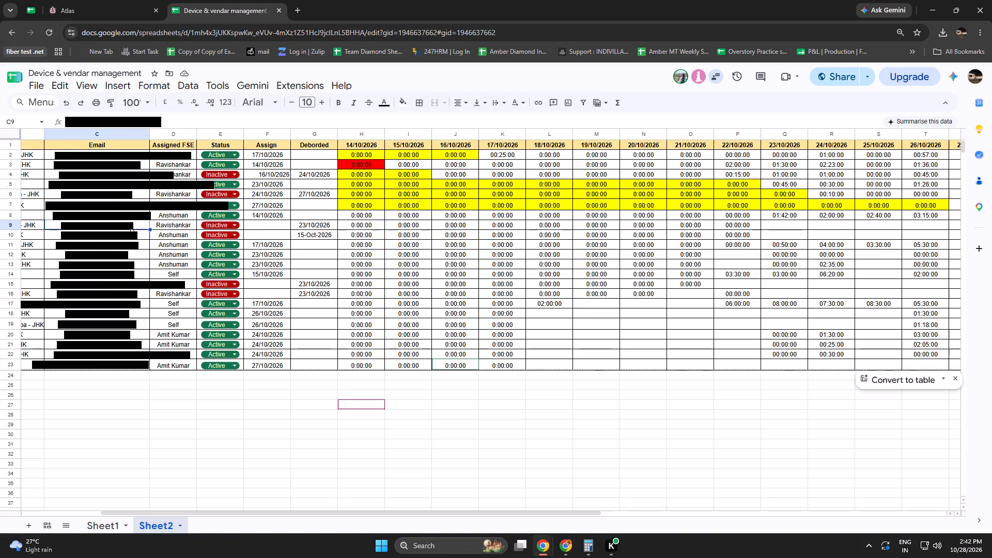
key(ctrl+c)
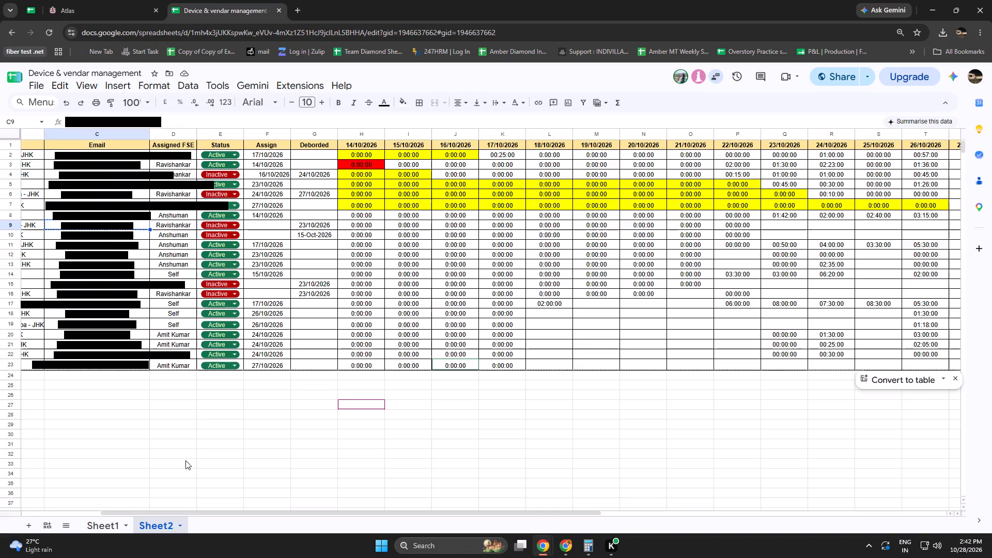
Hide the Email column in Sheet2.
drag(174, 515, 129, 510)
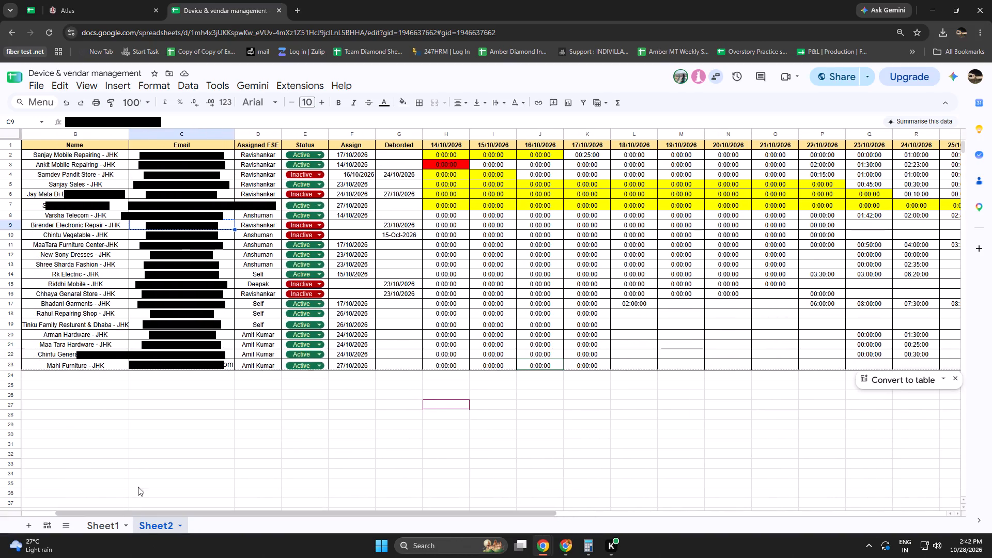
click(89, 223)
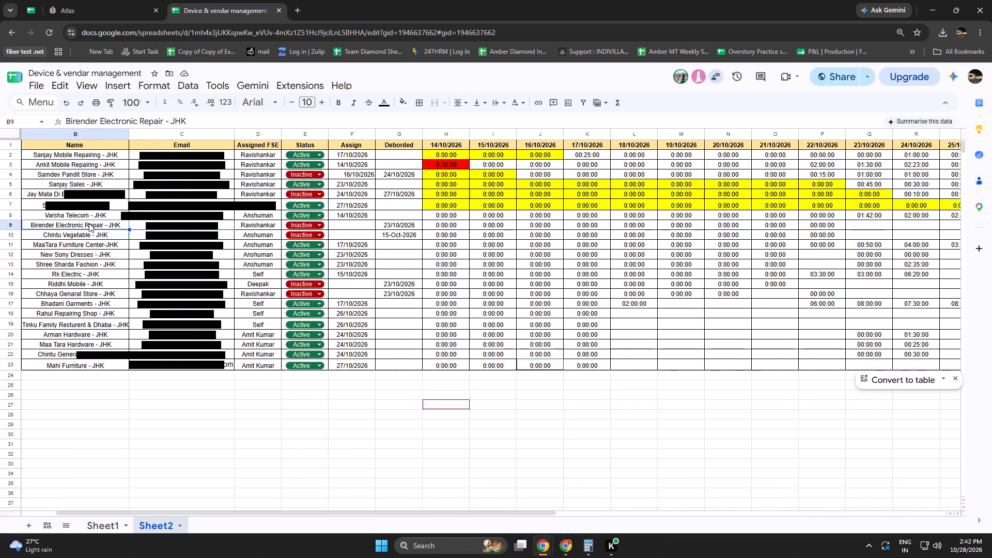
right_click(194, 134)
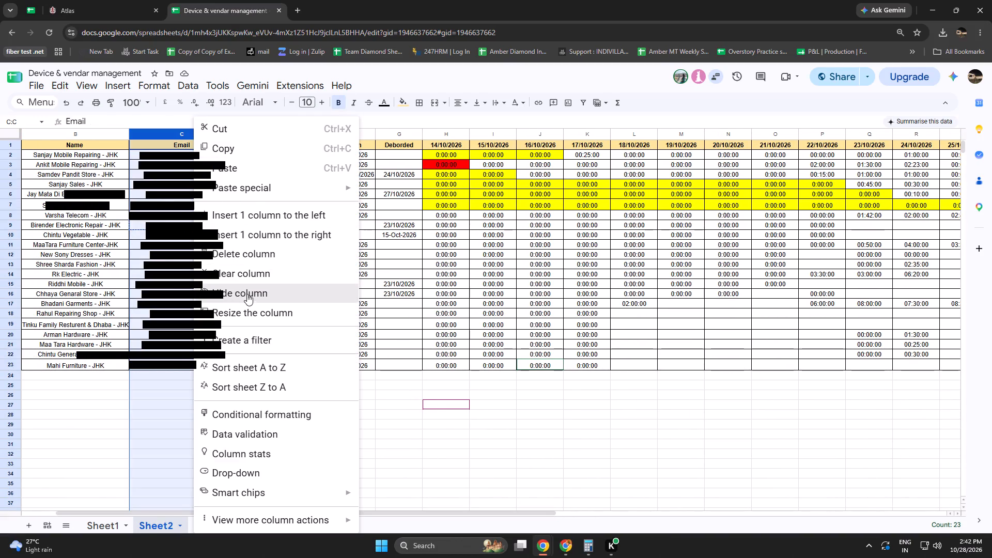
click(247, 294)
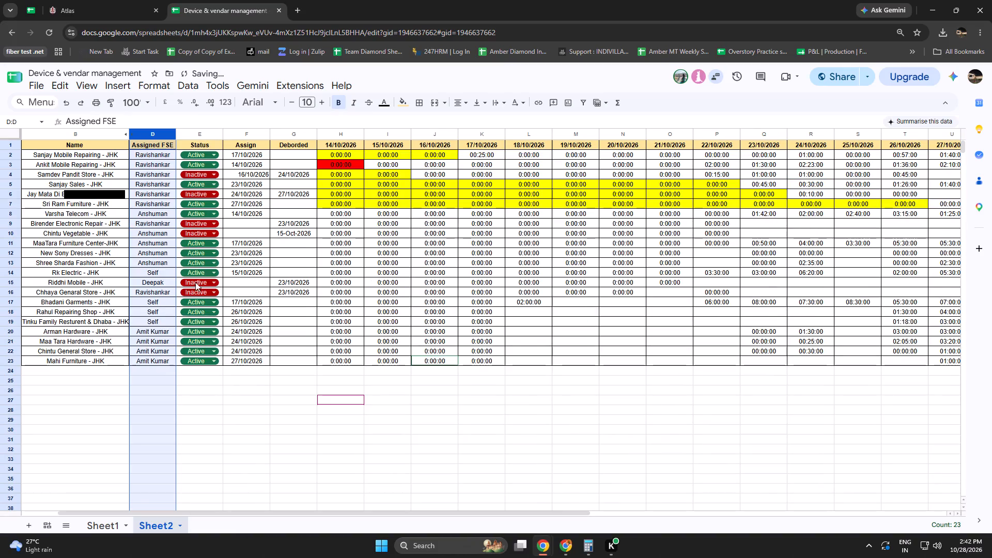
click(227, 445)
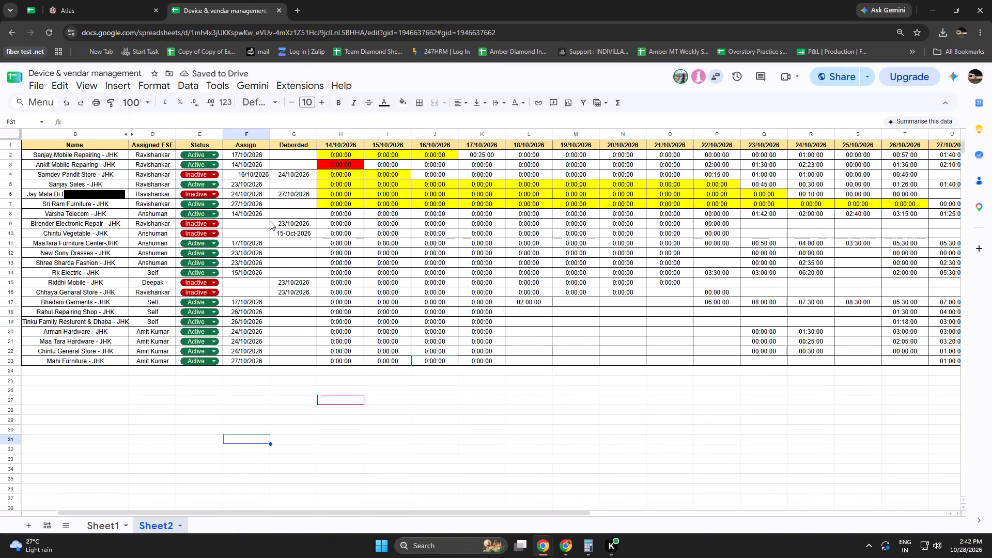
Copy the name Birender Electronic Repair - JHK from Sheet2 and search for it in the Approved Business List of Vendors/Device_Business Details.
click(90, 224)
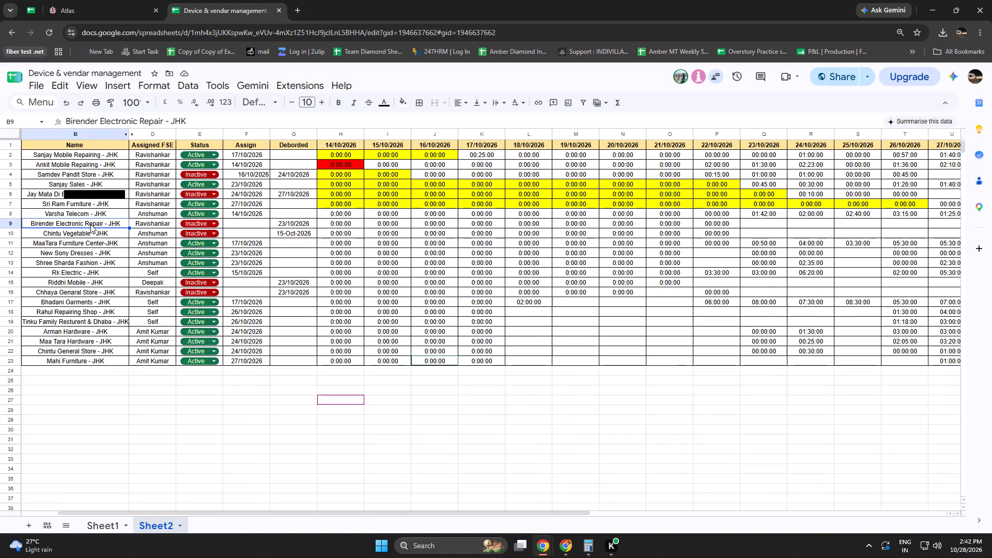
key(ctrl+c)
click(33, 11)
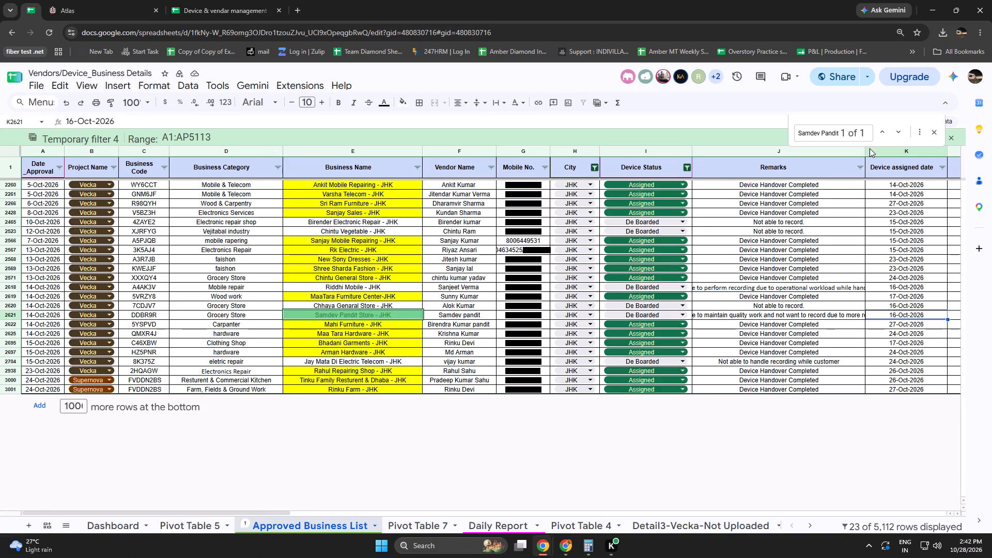
click(854, 136)
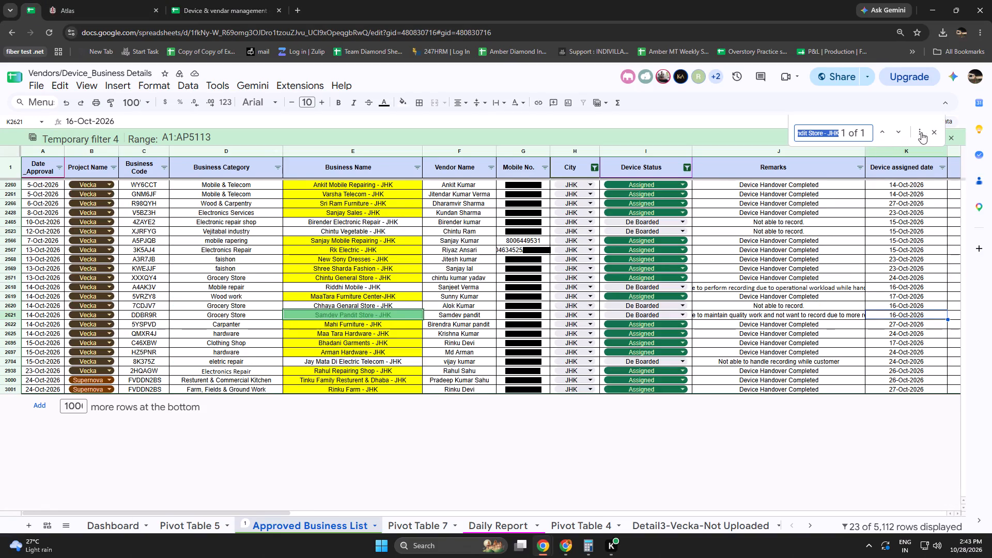
click(933, 134)
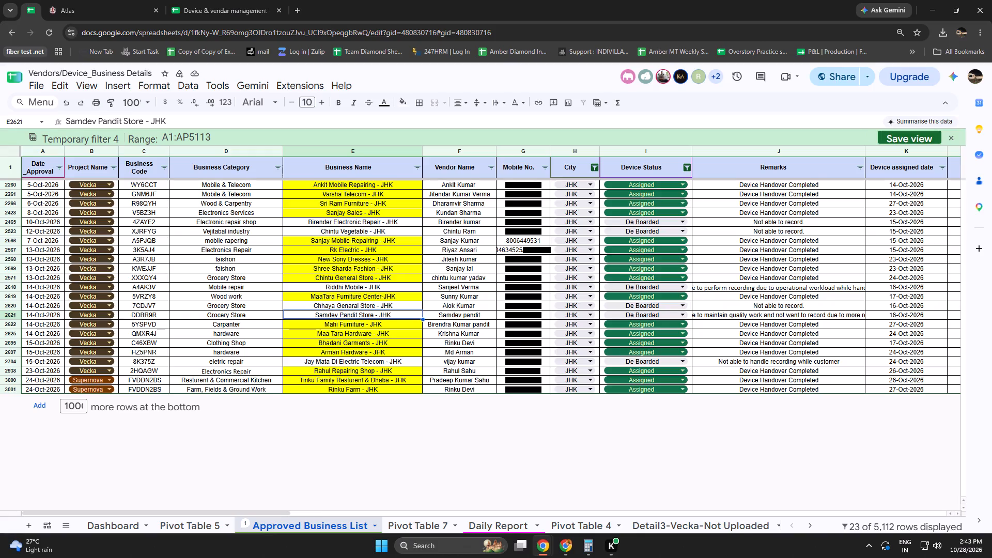
key(ctrl+f)
key(ctrl+v)
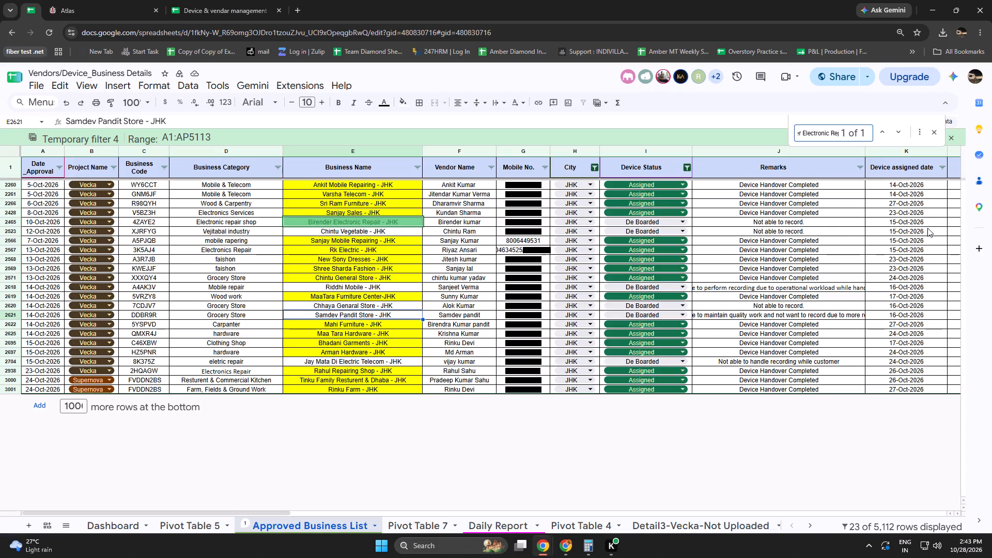
Copy Birender Electronic Repair - JHK's device assigned date, 15-Oct-2026, into its Assign cell in Sheet2 of Device & vendar management.
click(37, 224)
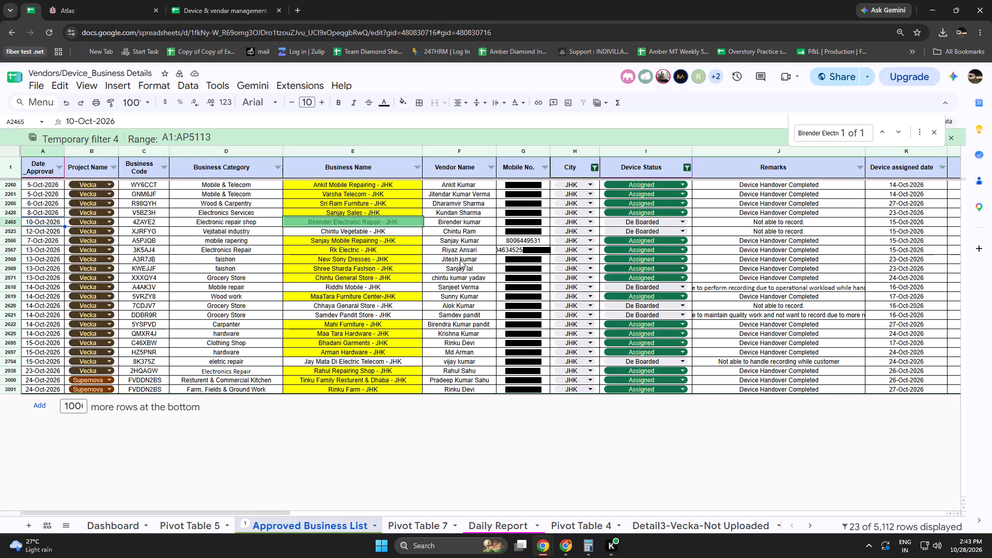
click(888, 224)
key(ctrl+c)
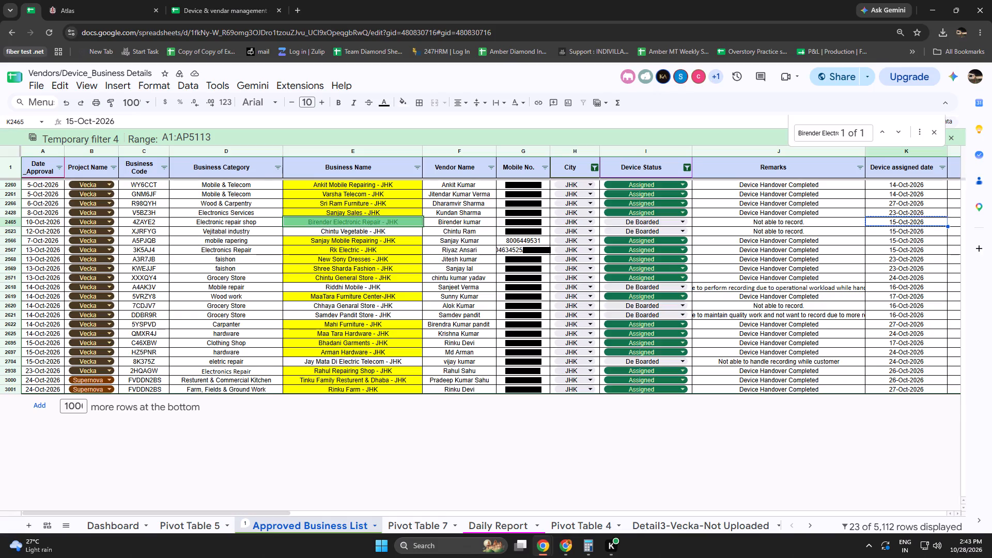
click(243, 1)
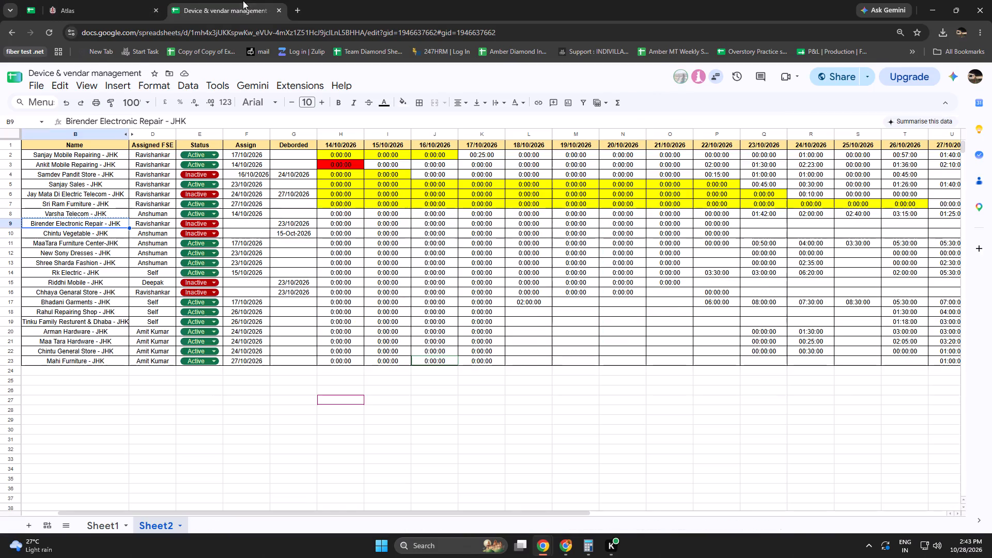
click(252, 223)
key(ctrl+v)
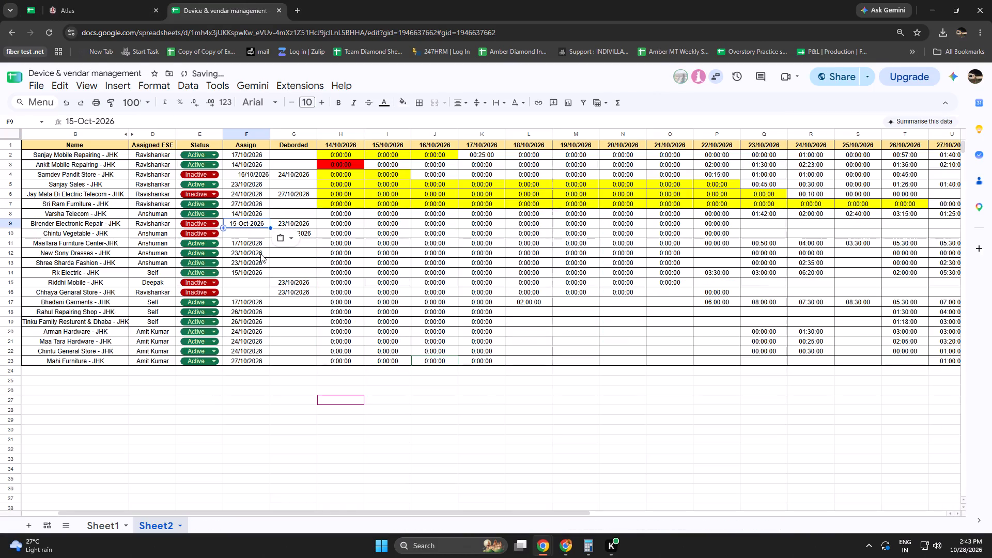
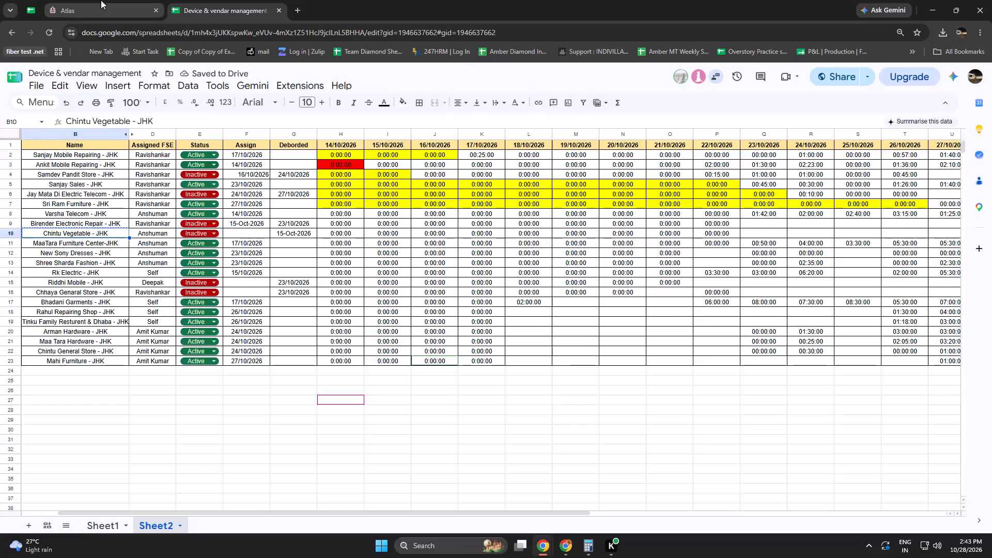
Search for the copied name Chintu Vegetable - JHK in the Approved Business List of Vendors/Device_Business Details.
click(27, 10)
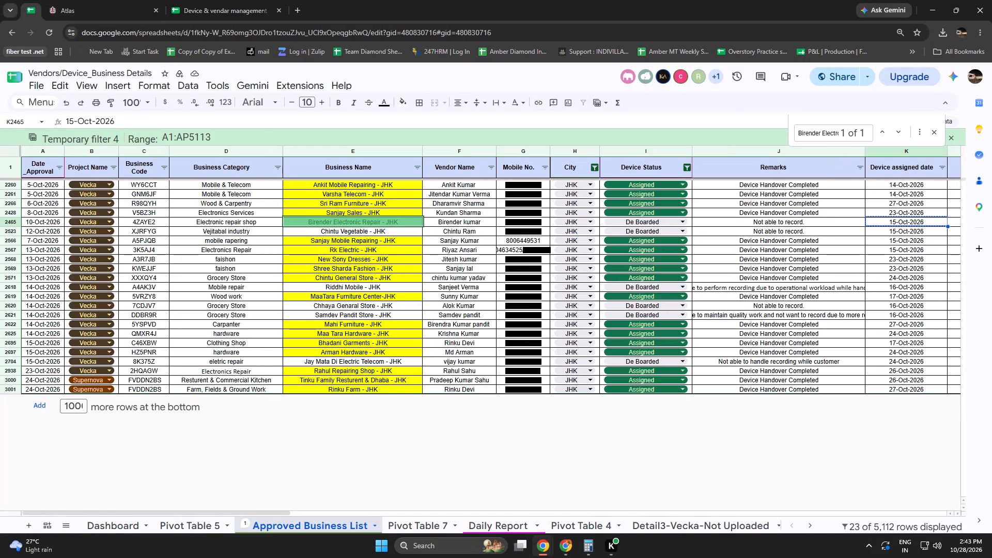
click(834, 135)
drag(797, 129, 797, 128)
drag(797, 128, 817, 133)
drag(798, 136, 893, 135)
key(BackSpace)
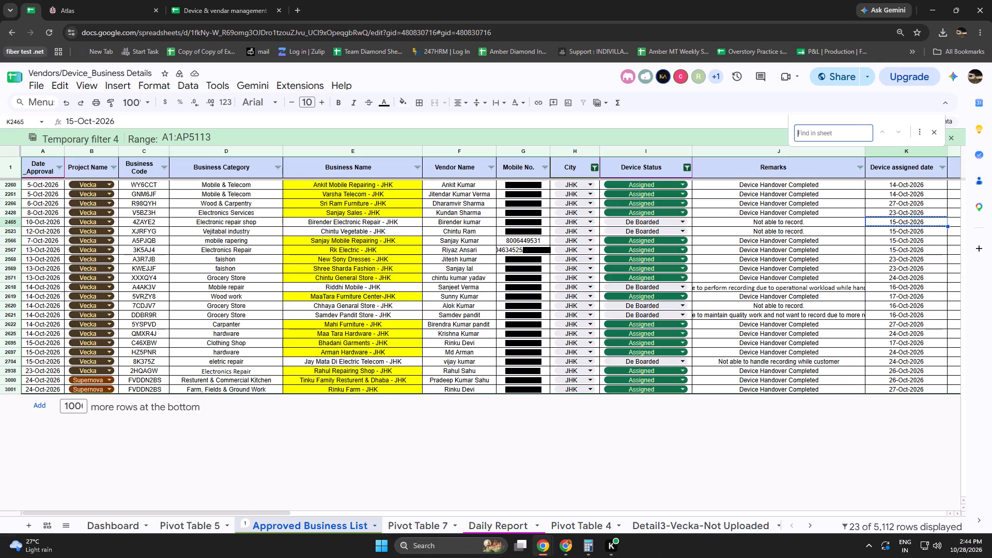
click(827, 130)
key(ctrl+v)
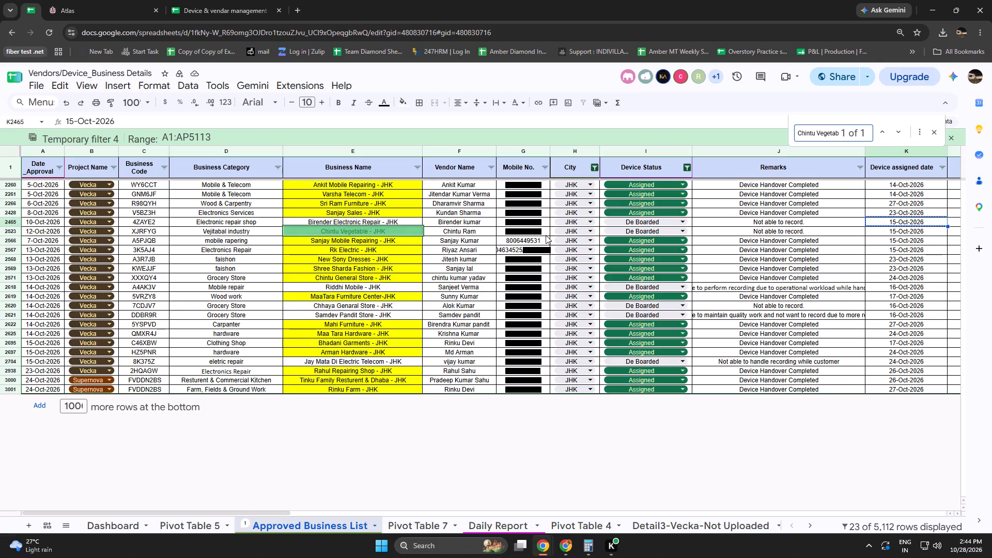
Copy Chintu Vegetable - JHK's device assigned date, 15-Oct-2026, into its Assign cell in Sheet2 of Device & vendar management.
click(889, 232)
key(ctrl+c)
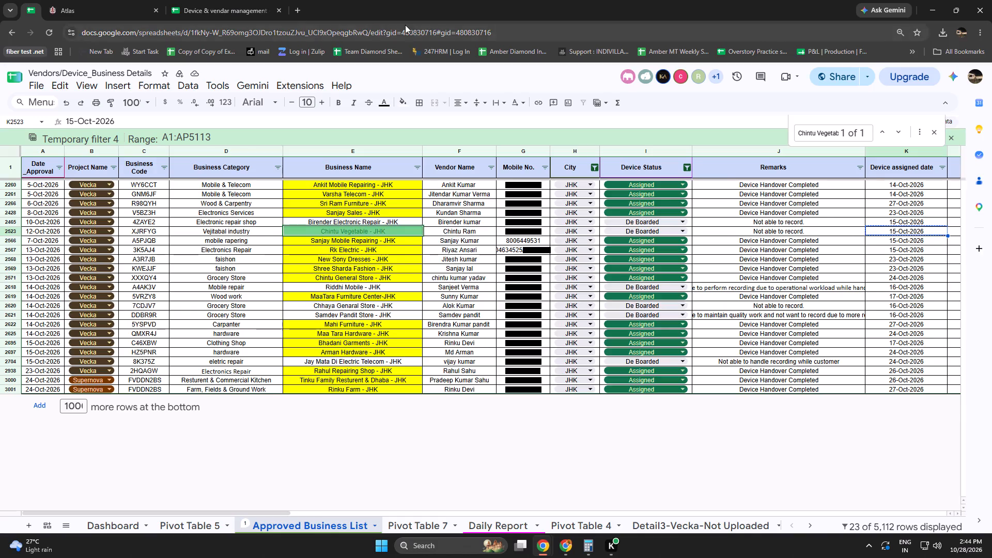
click(220, 3)
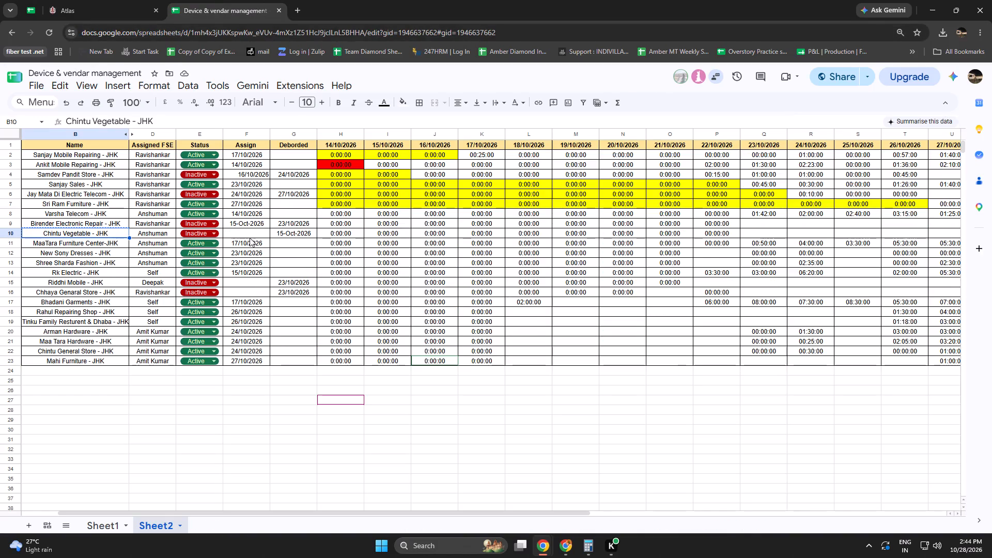
click(250, 236)
key(ctrl+v)
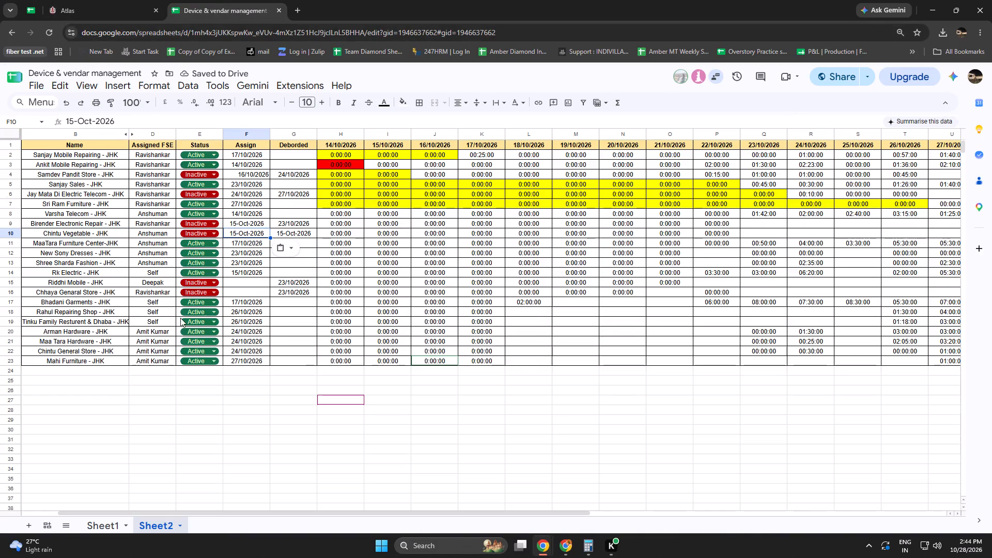
Copy the name Riddhi Mobile - JHK from Sheet2 and search for it in the Approved Business List.
click(81, 284)
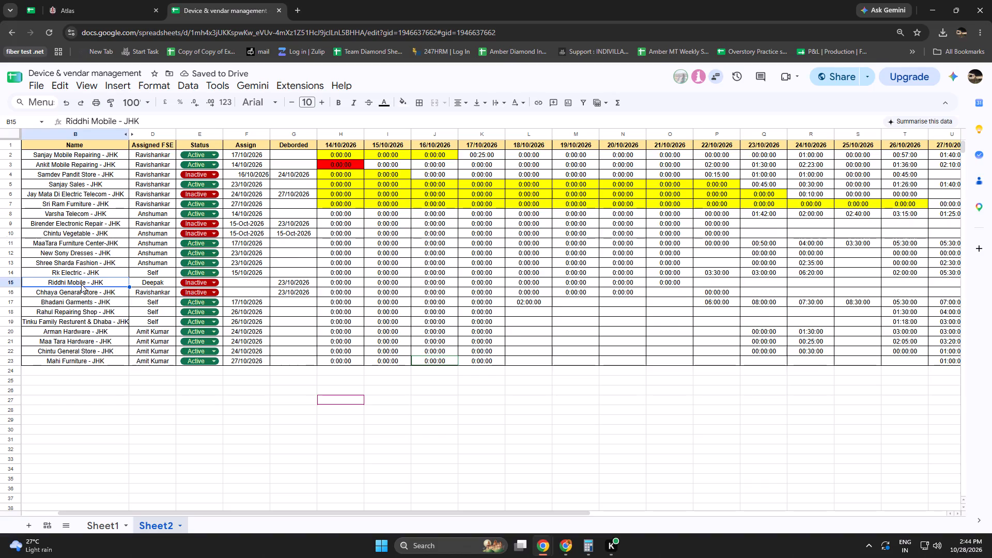
key(ctrl+c)
click(37, 9)
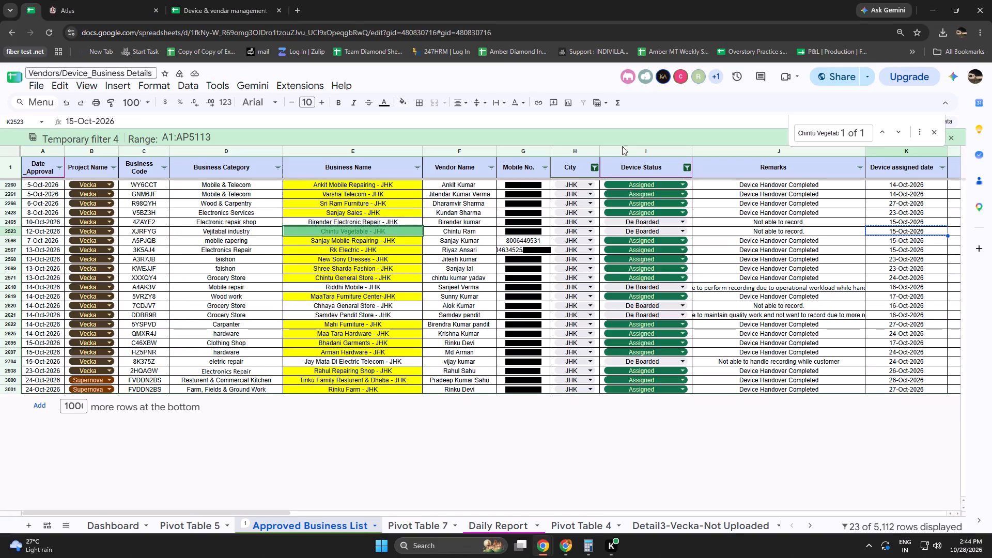
drag(801, 131, 816, 127)
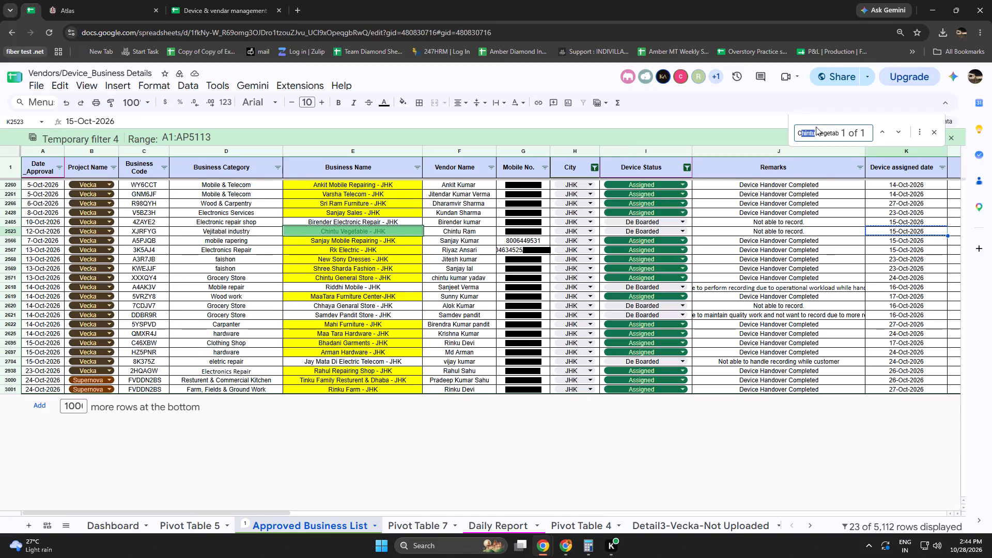
drag(816, 127, 850, 135)
key(BackSpace)
key(BackSpace)
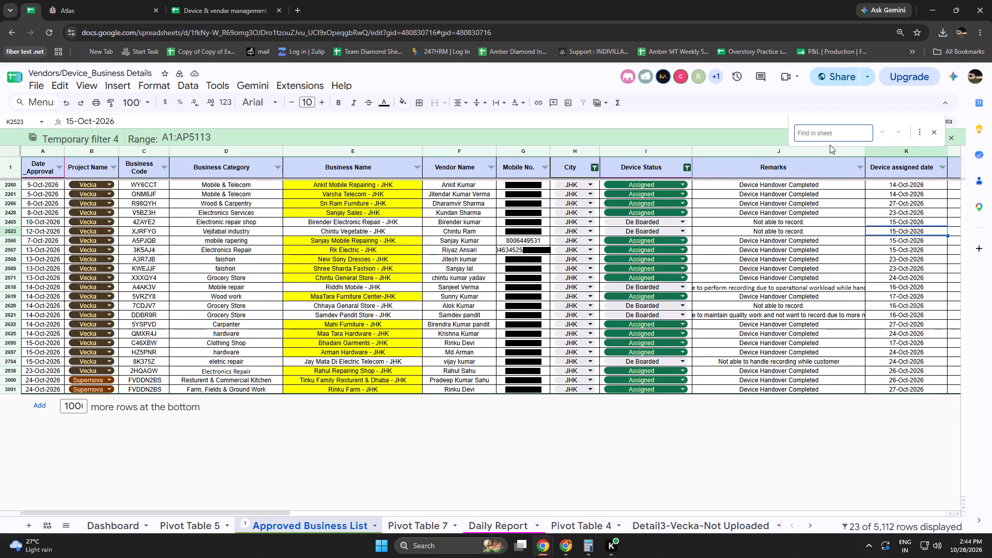
click(823, 133)
key(ctrl+v)
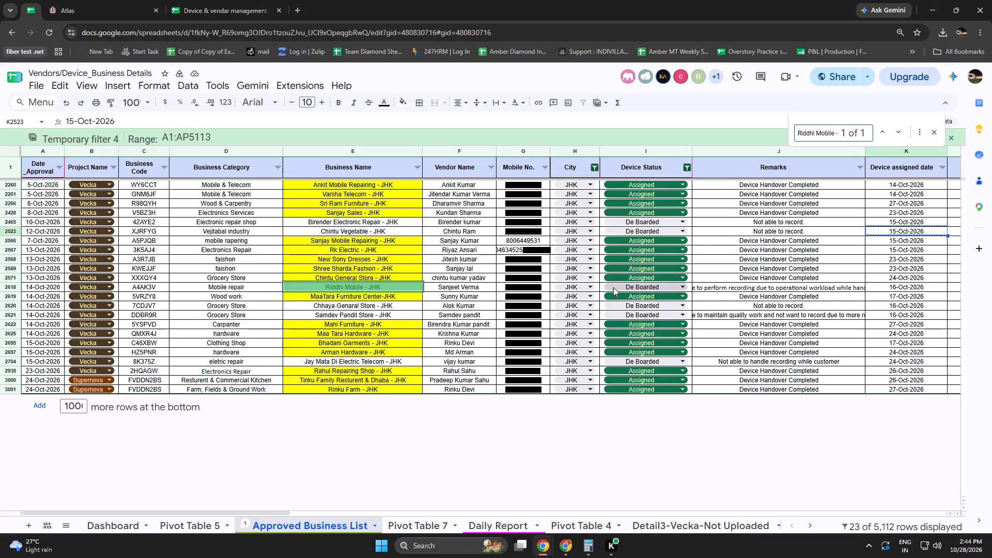
Copy Riddhi Mobile - JHK's device assigned date, 16-Oct-2026, into its Assign cell in Sheet2 of Device & vendar management.
click(894, 287)
key(ctrl+c)
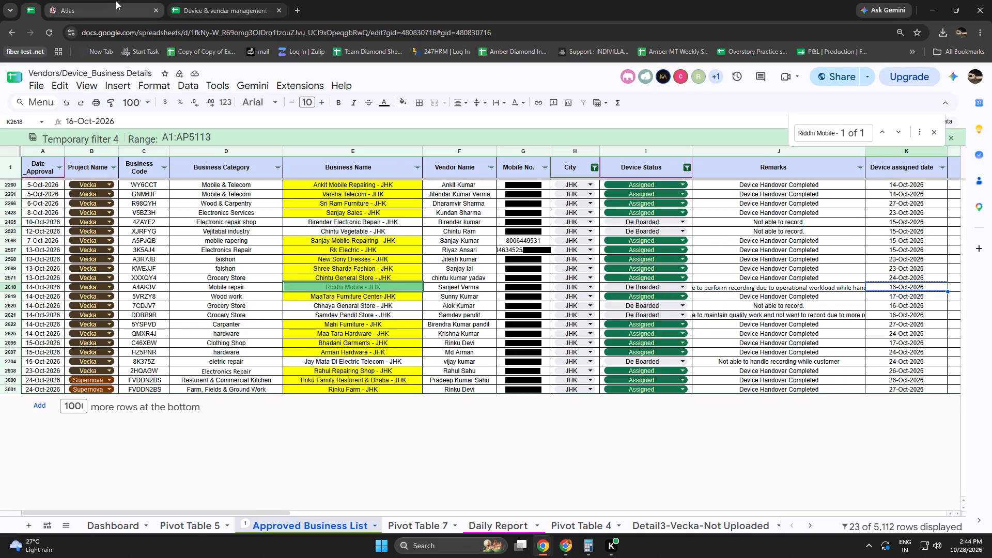
click(238, 0)
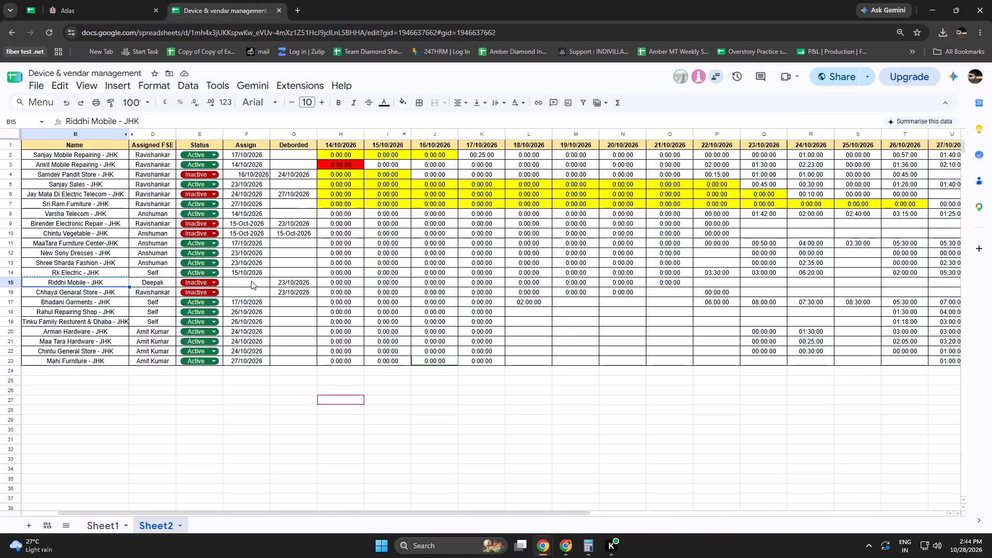
click(251, 281)
key(ctrl+v)
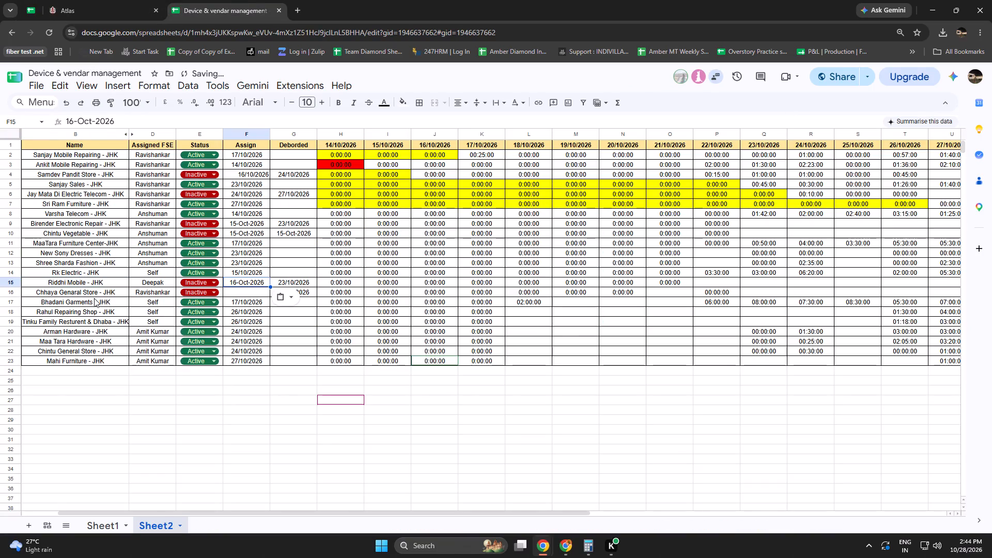
Copy the name Chhaya Genaral Store - JHK from Sheet2 and search for it in the Approved Business List.
click(52, 288)
key(ctrl+c)
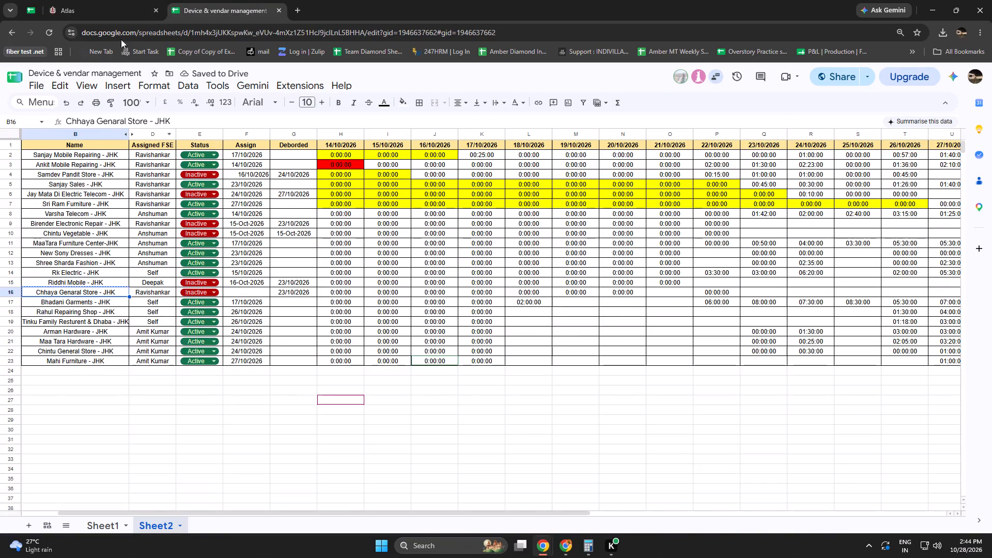
click(33, 10)
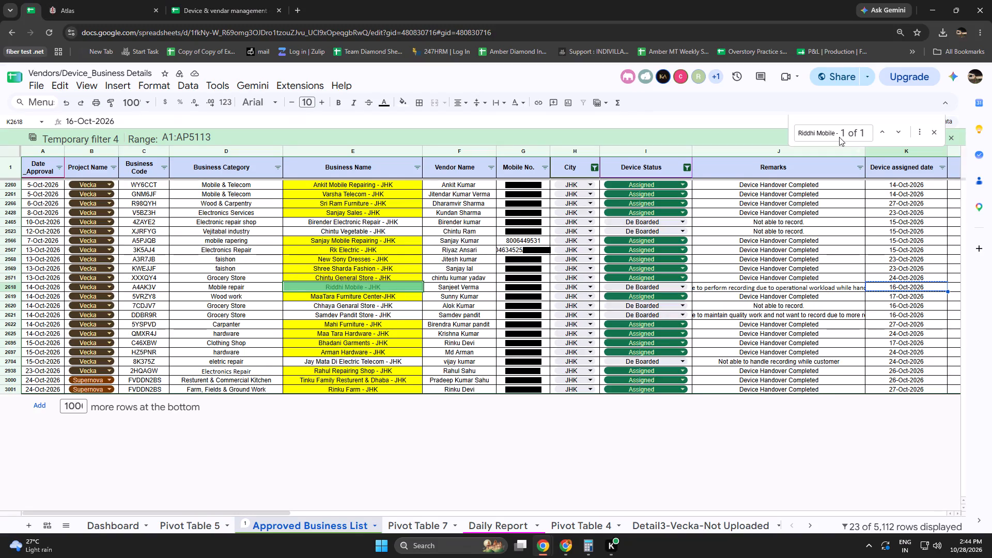
click(835, 137)
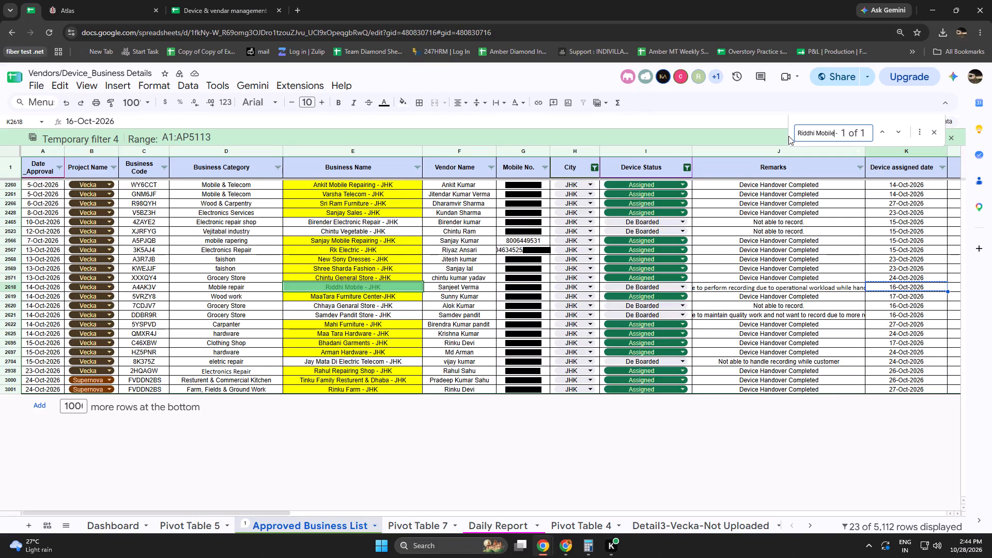
drag(798, 131, 848, 132)
key(BackSpace)
key(ctrl+v)
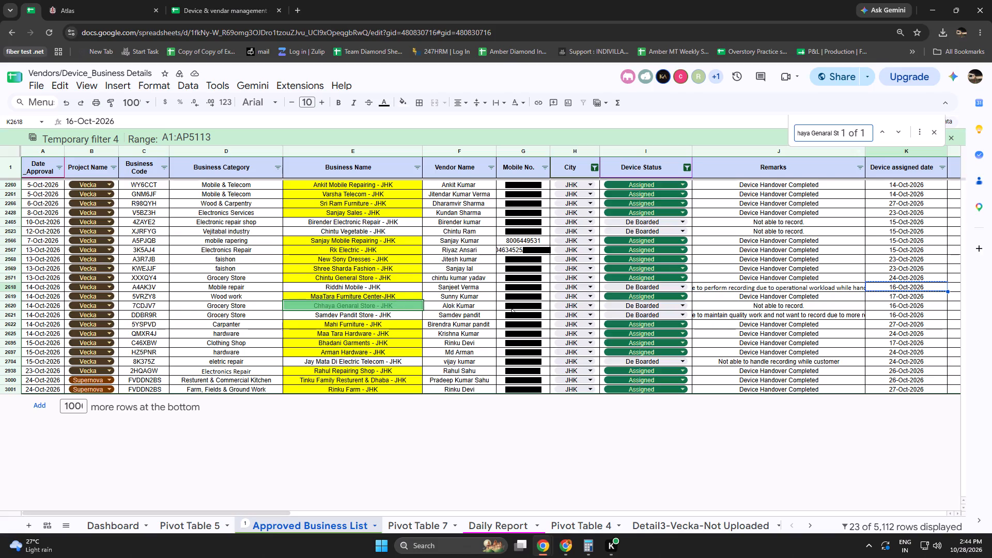
Copy Chhaya Genaral Store - JHK's device assigned date, 16-Oct-2026, into its Assign cell in Sheet2 of Device & vendar management.
click(416, 304)
key(Right)
key(Right)
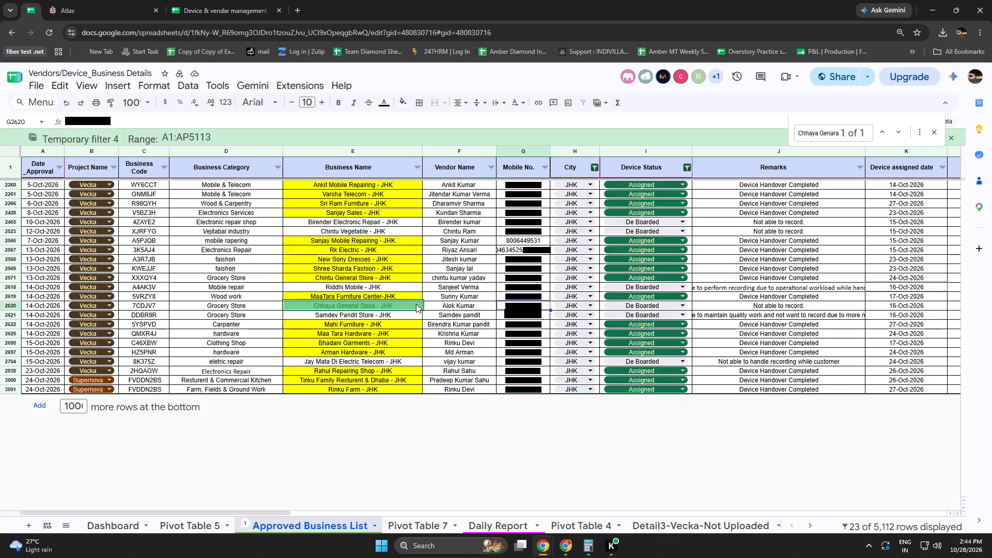
key(Right)
key(Right)
key(Right)
key(Right)
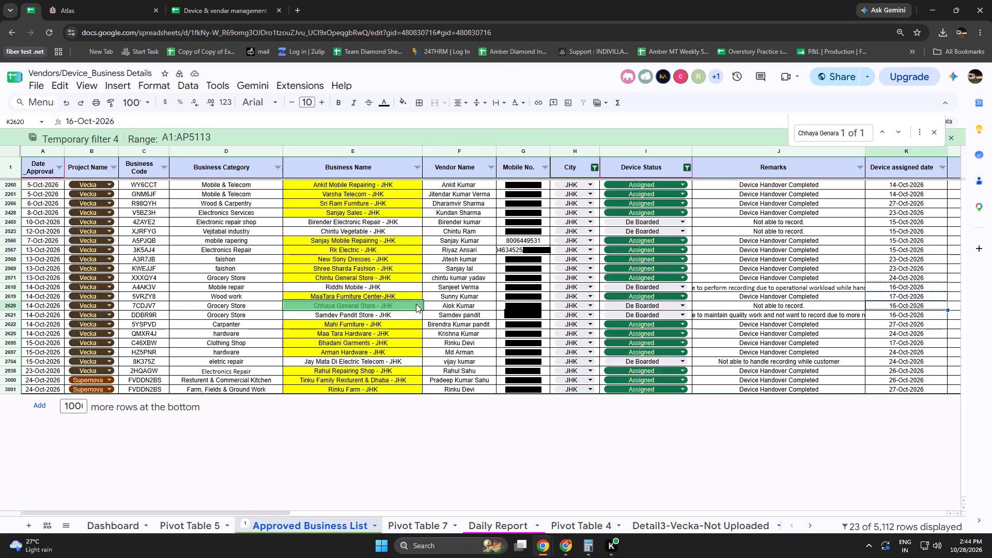
key(ctrl+c)
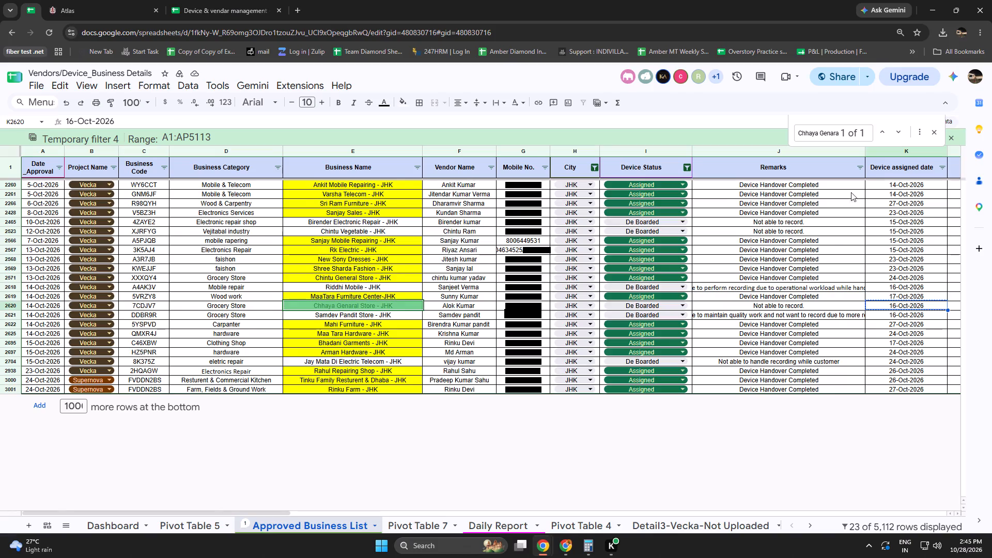
click(266, 0)
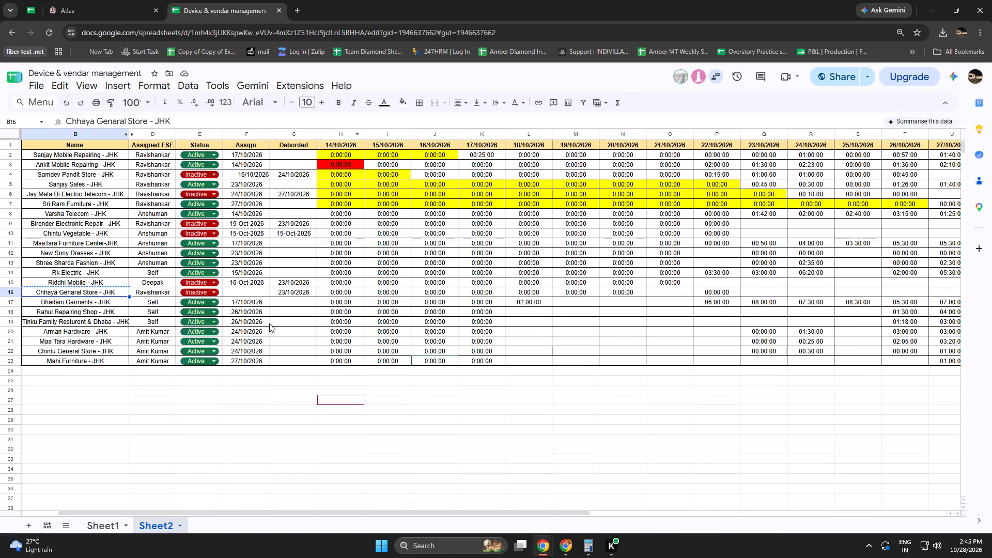
click(244, 292)
key(ctrl+v)
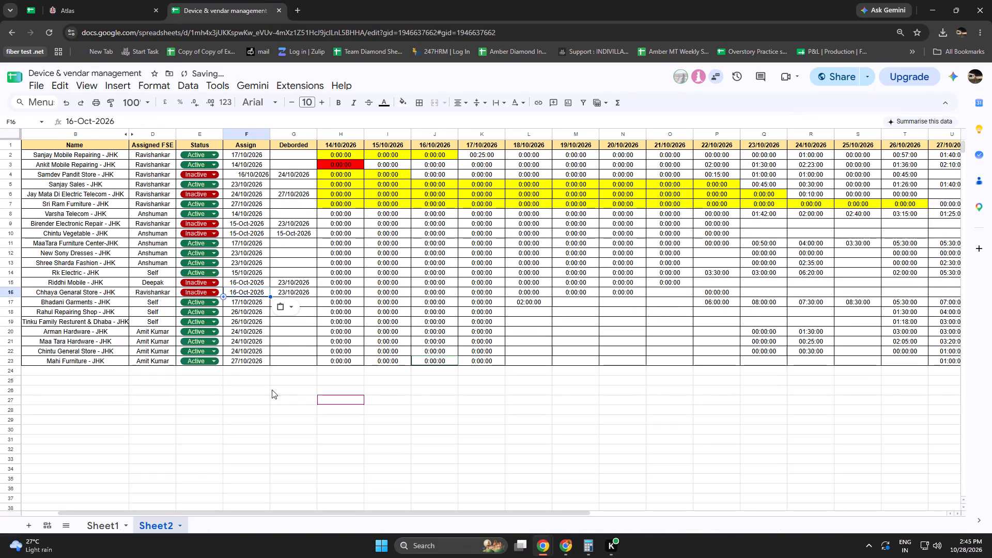
click(244, 442)
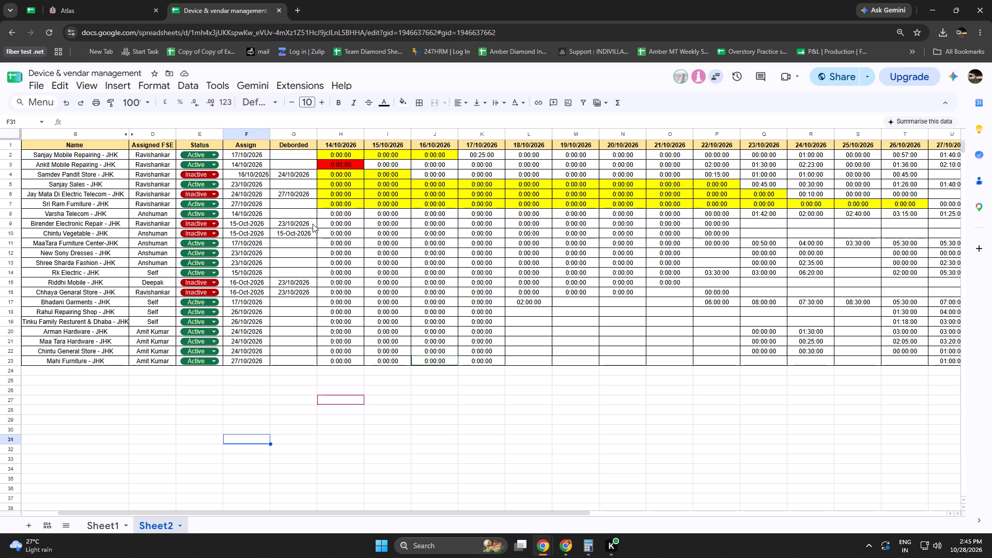
Fill the 14/10/2026 cells of Birender Electronic Repair - JHK and Chintu Vegetable - JHK with yellow.
click(334, 221)
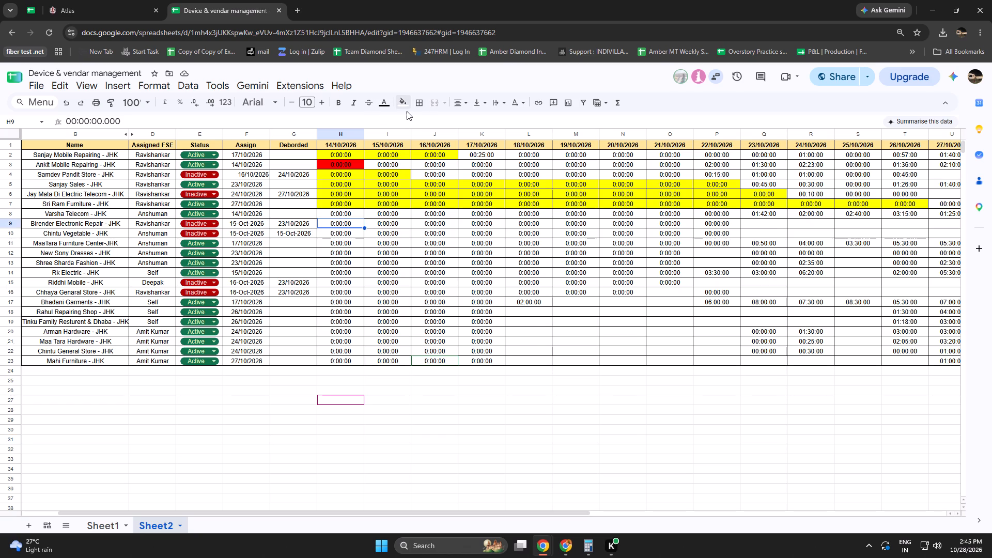
click(405, 111)
click(405, 105)
click(439, 147)
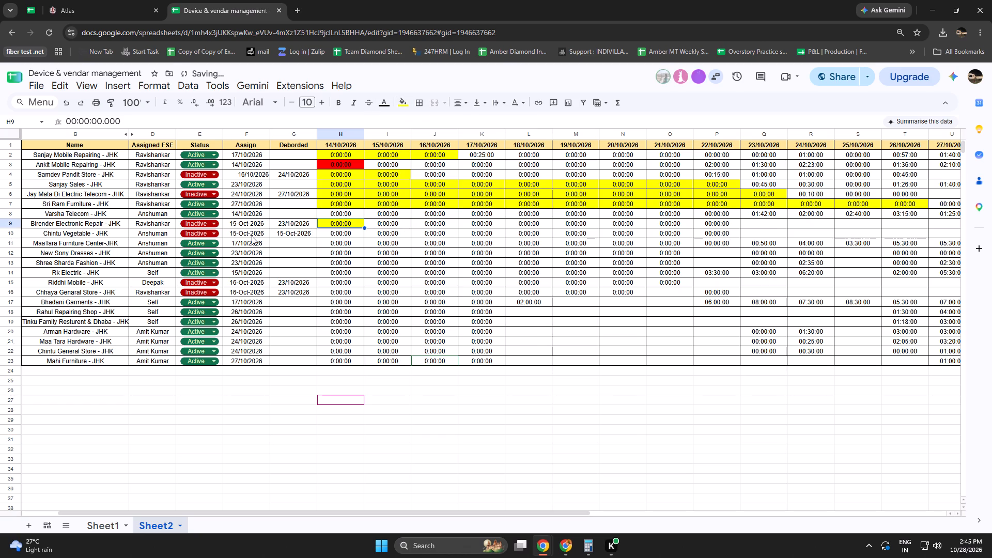
click(336, 236)
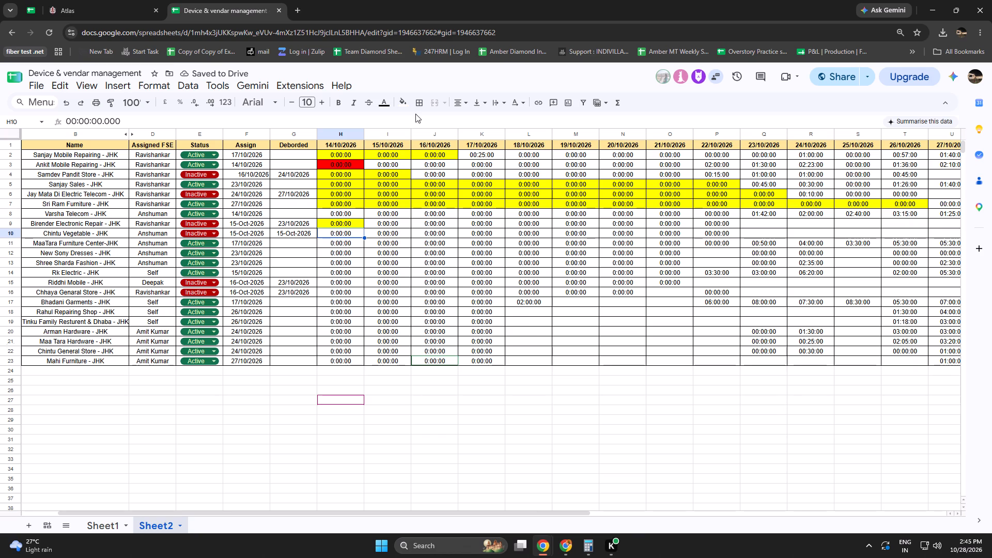
click(405, 103)
click(434, 151)
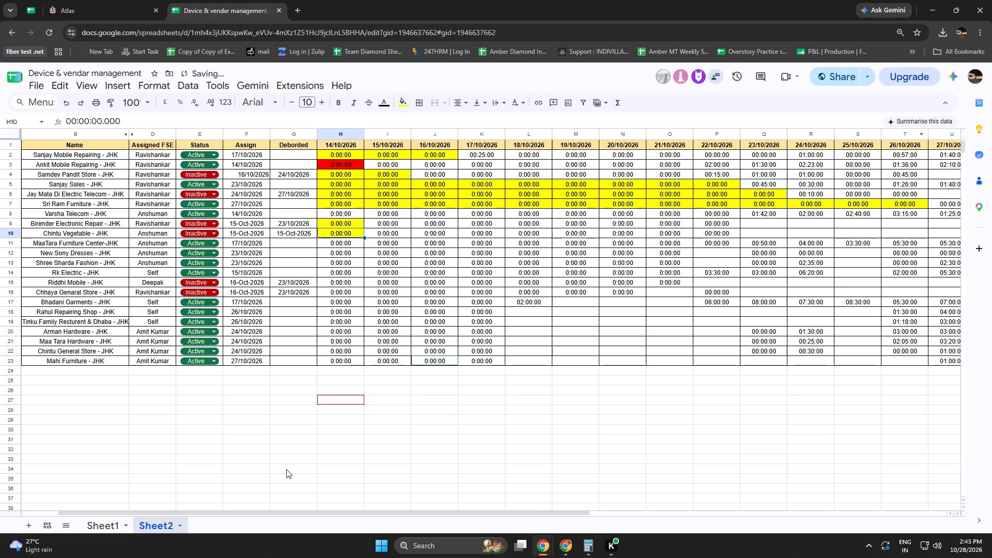
Fill MaaTara Furniture Center-JHK's cells from 14/10/2026 to 16/10/2026 with yellow.
drag(336, 244, 361, 240)
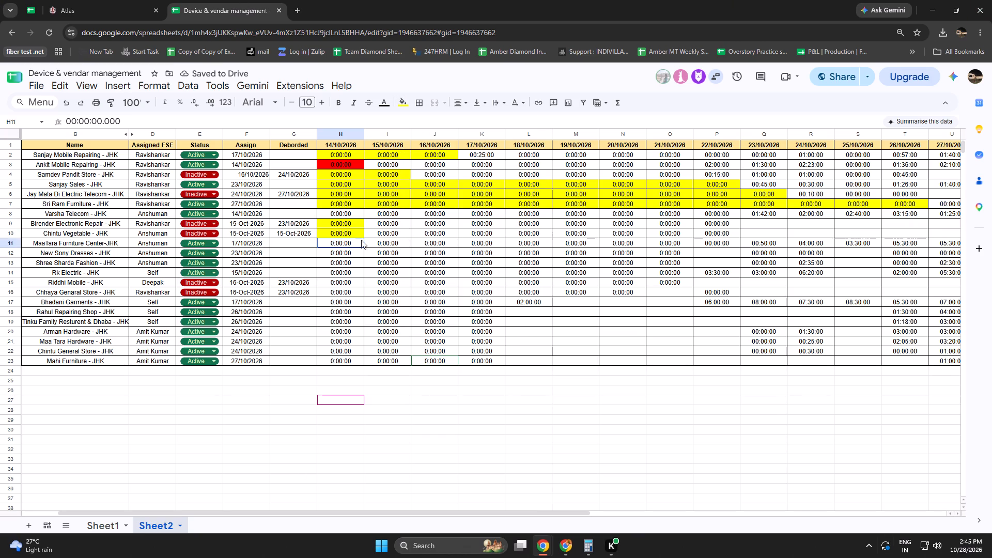
drag(361, 240, 437, 243)
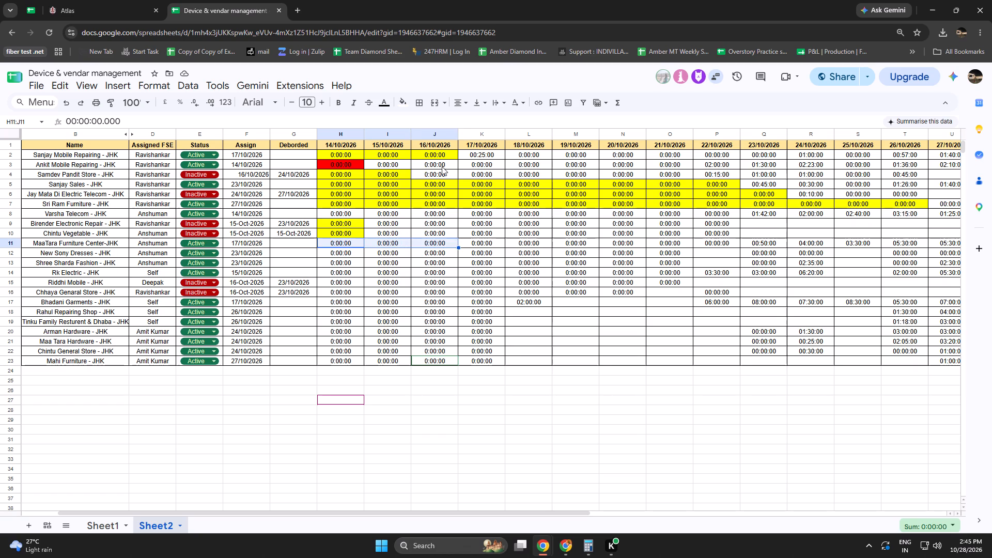
click(409, 101)
click(435, 144)
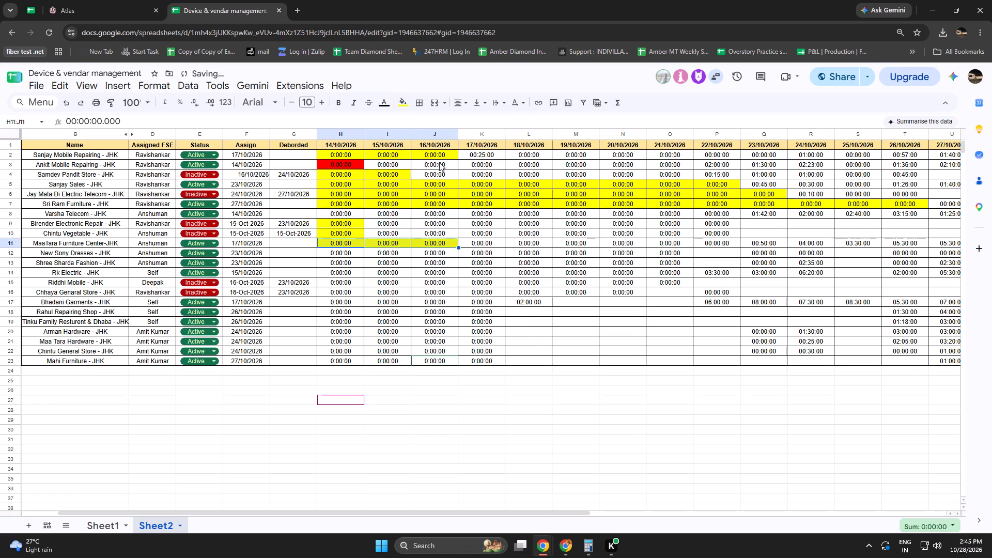
Fill New Sony Dresses - JHK's cells from 14/10/2026 to 22/10/2026 with yellow.
drag(339, 253, 347, 255)
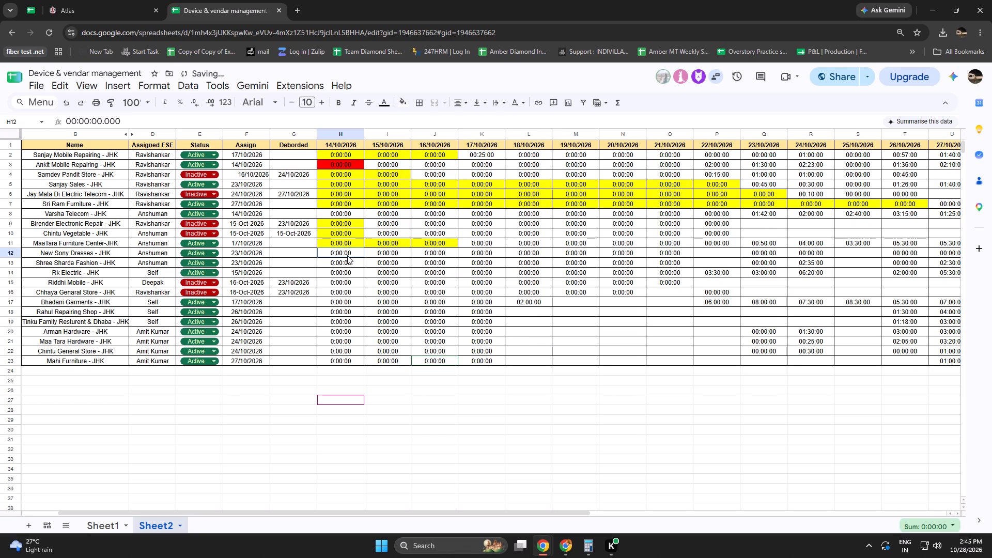
drag(347, 255, 634, 246)
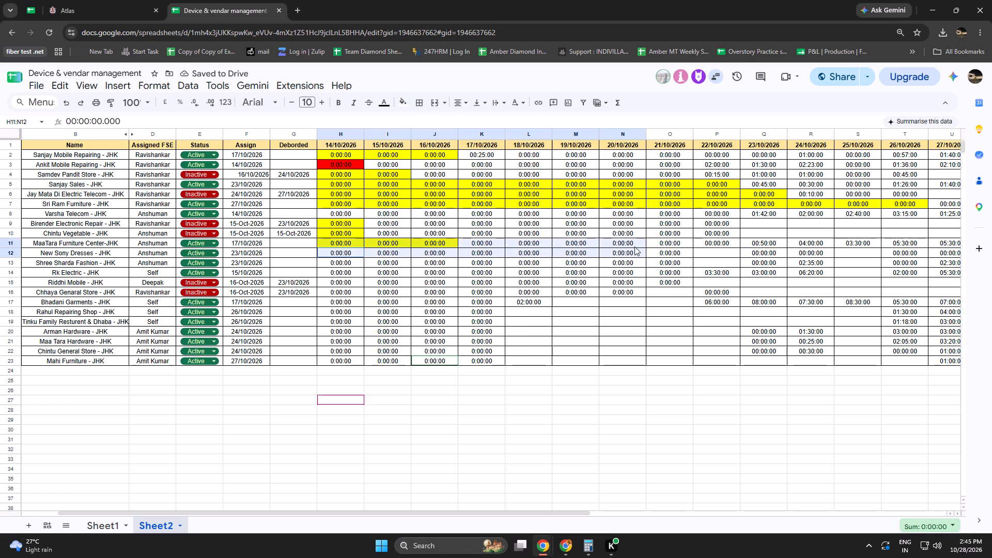
drag(634, 246, 738, 243)
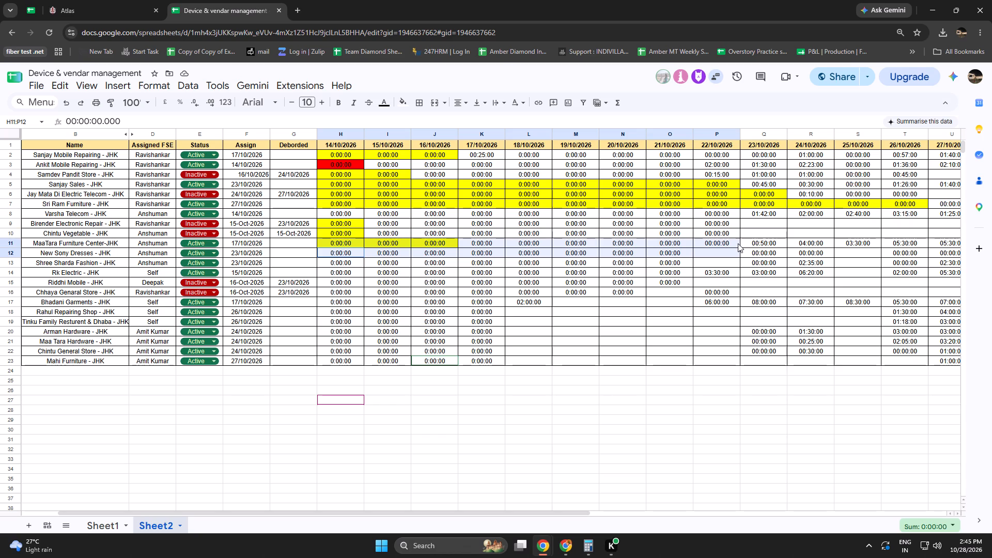
drag(738, 243, 738, 240)
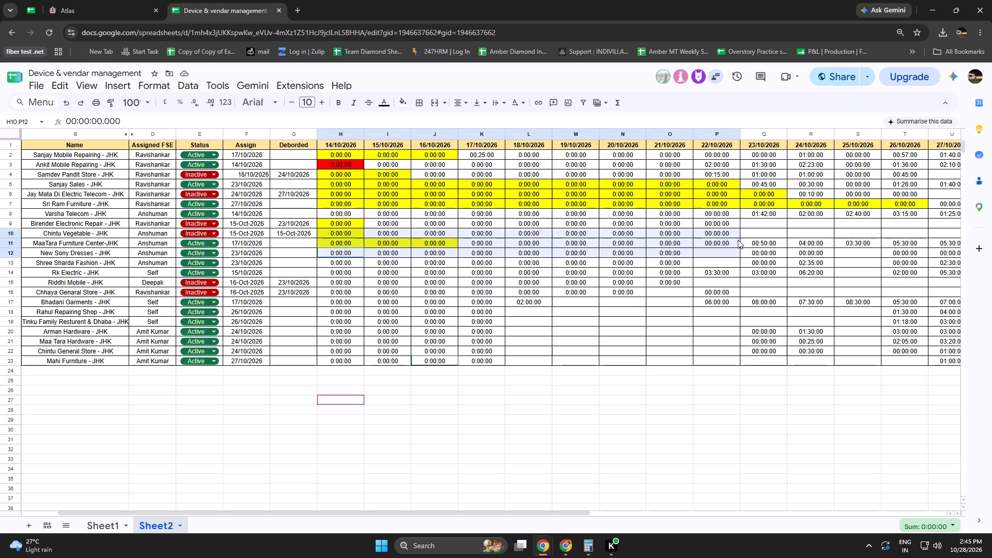
drag(738, 240, 741, 254)
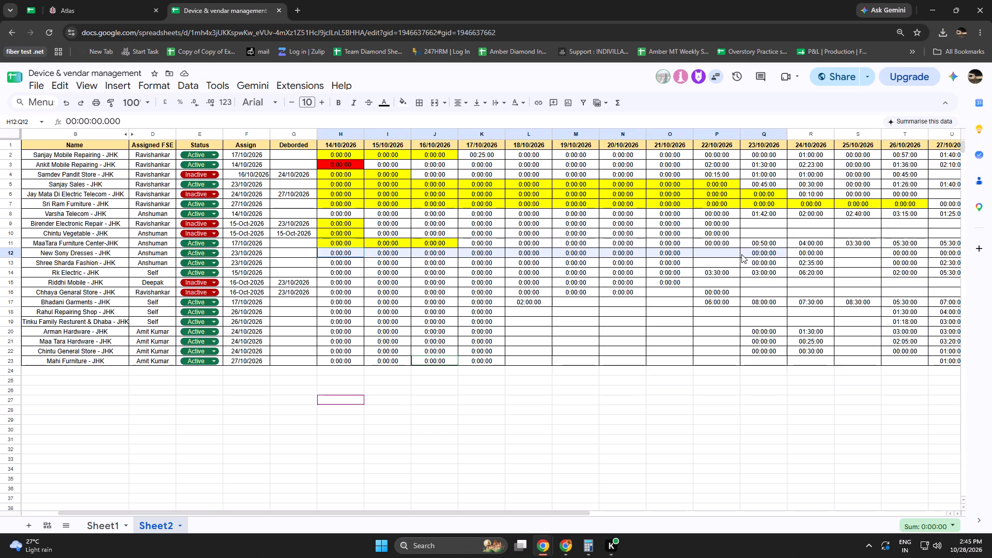
drag(741, 254, 735, 254)
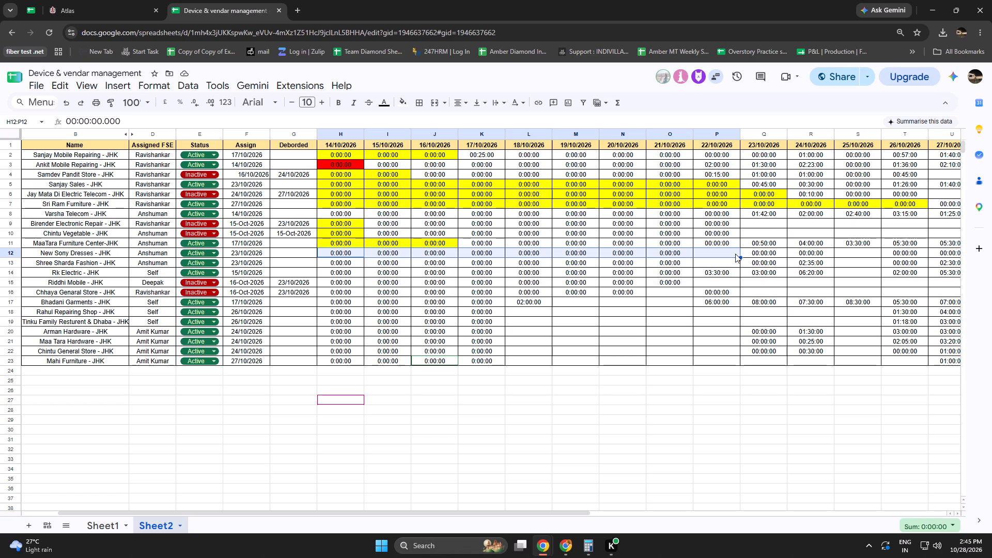
click(409, 106)
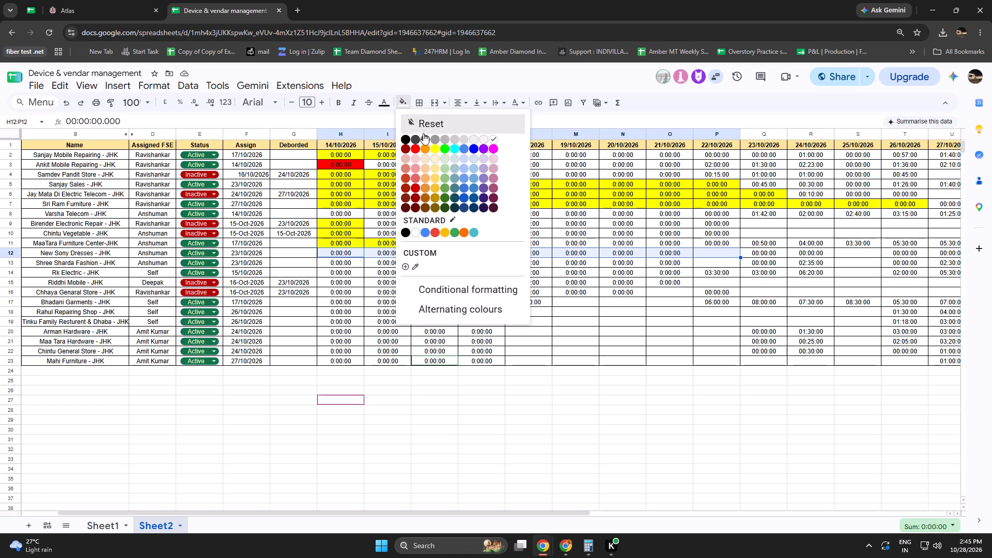
click(436, 147)
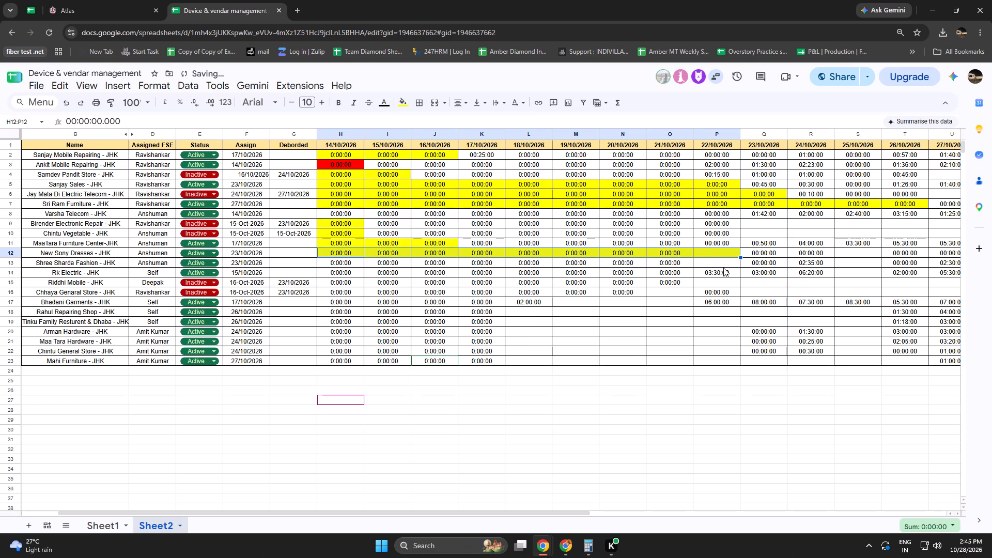
Copy the 0:00:00 duration from New Sony Dresses - JHK's 21/10/2026 cell into its empty 22/10/2026 cell.
click(718, 258)
click(677, 251)
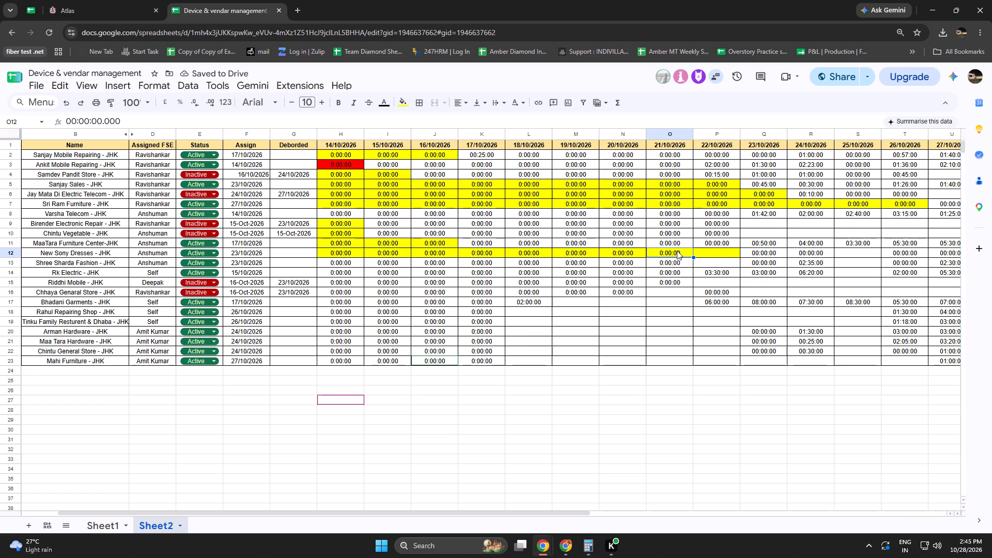
key(ctrl+c)
click(725, 257)
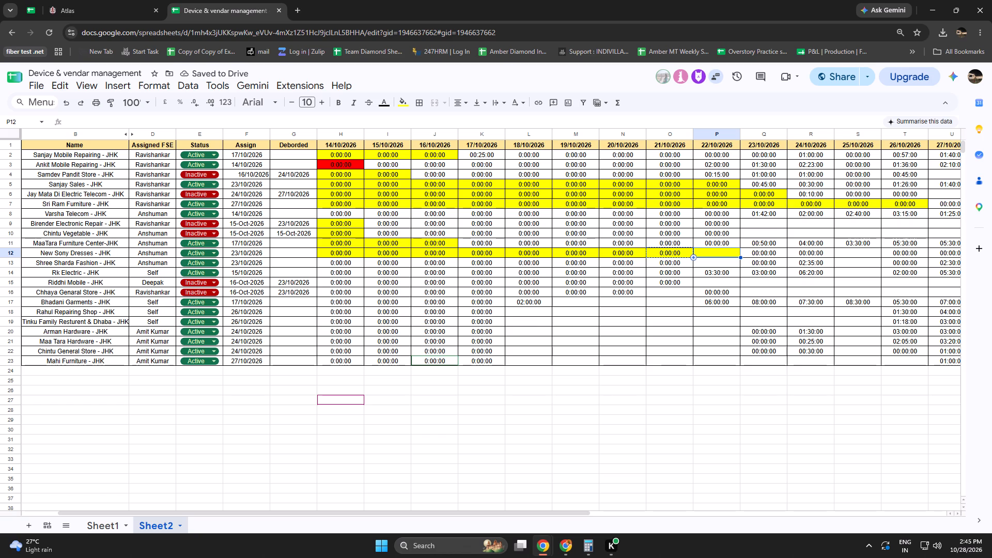
key(ctrl+v)
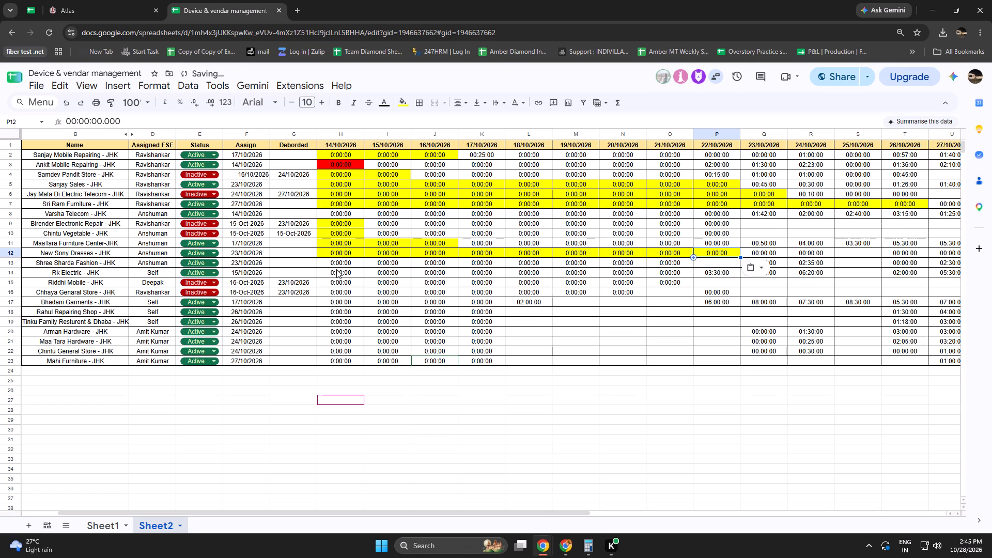
Fill Shree Sharda Fashion - JHK's cells from 14/10/2026 to 22/10/2026 with yellow and copy 0:00:00 into its empty 22/10/2026 cell.
drag(336, 262, 701, 263)
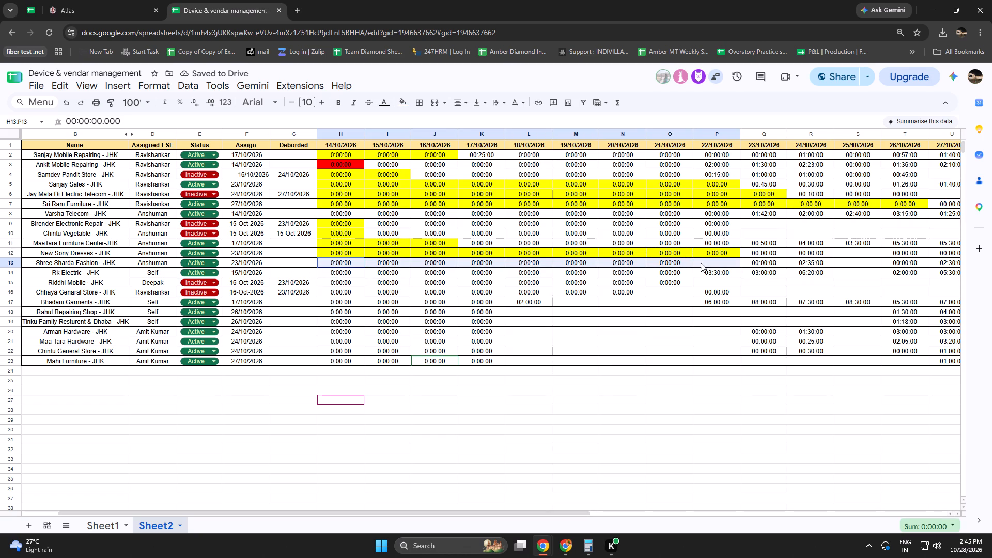
drag(701, 263, 703, 263)
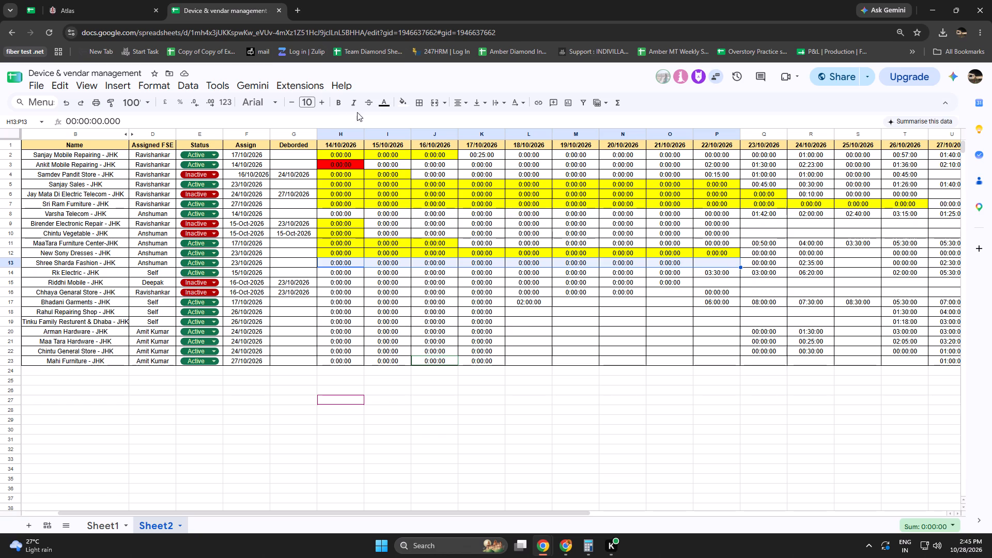
click(405, 104)
click(433, 148)
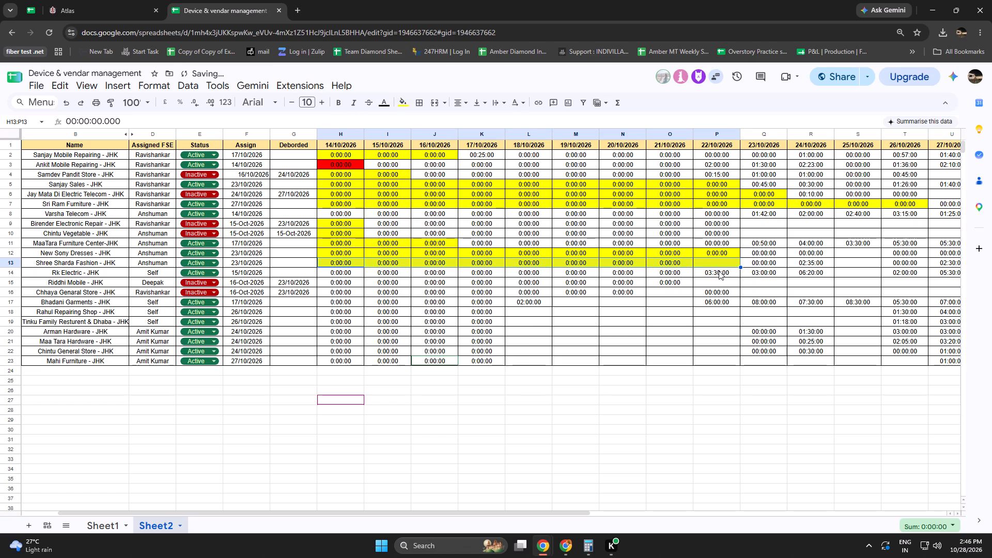
click(717, 268)
click(717, 253)
key(ctrl+c)
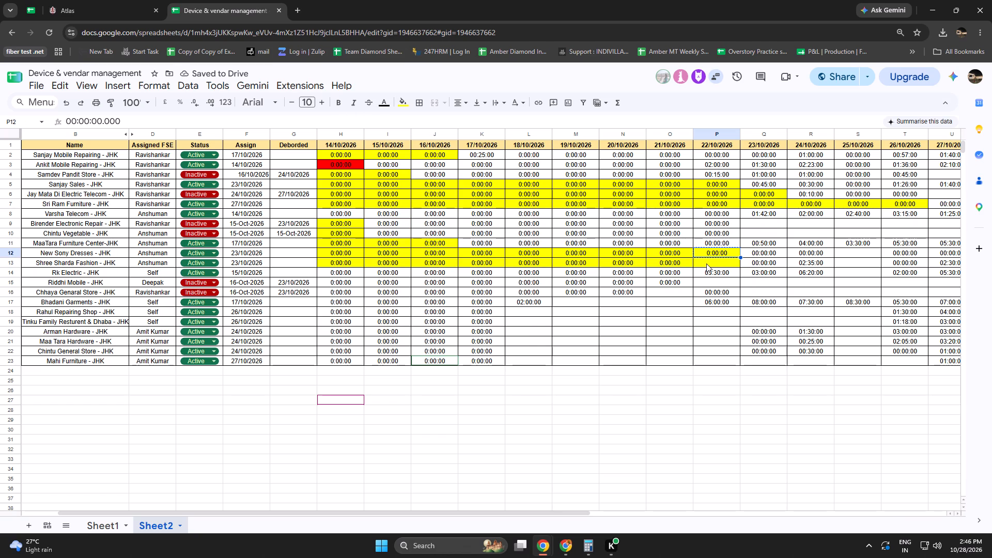
click(706, 265)
key(ctrl+v)
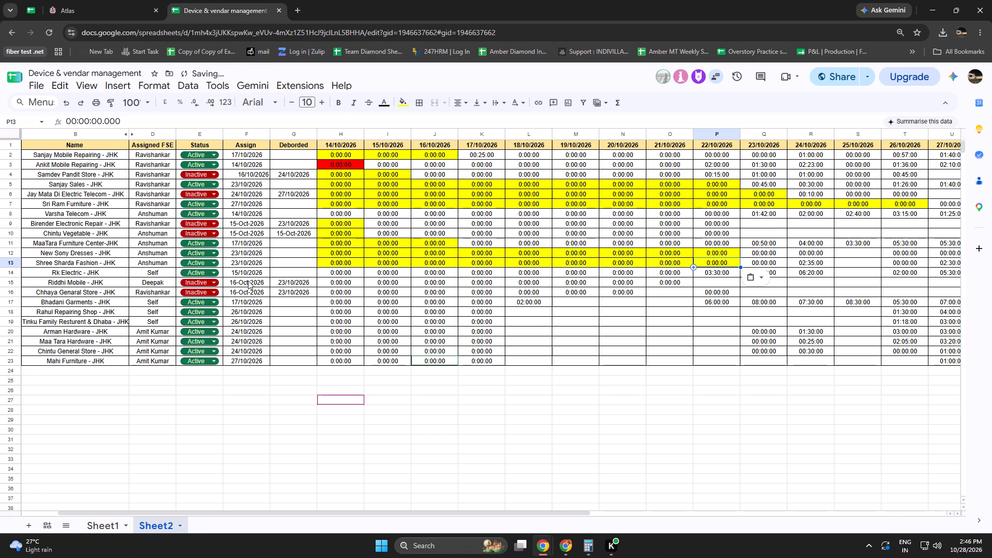
Fill Rk Electric - JHK's 14/10/2026 cell and Riddhi Mobile - JHK's 14/10/2026 and 15/10/2026 cells with yellow.
click(351, 272)
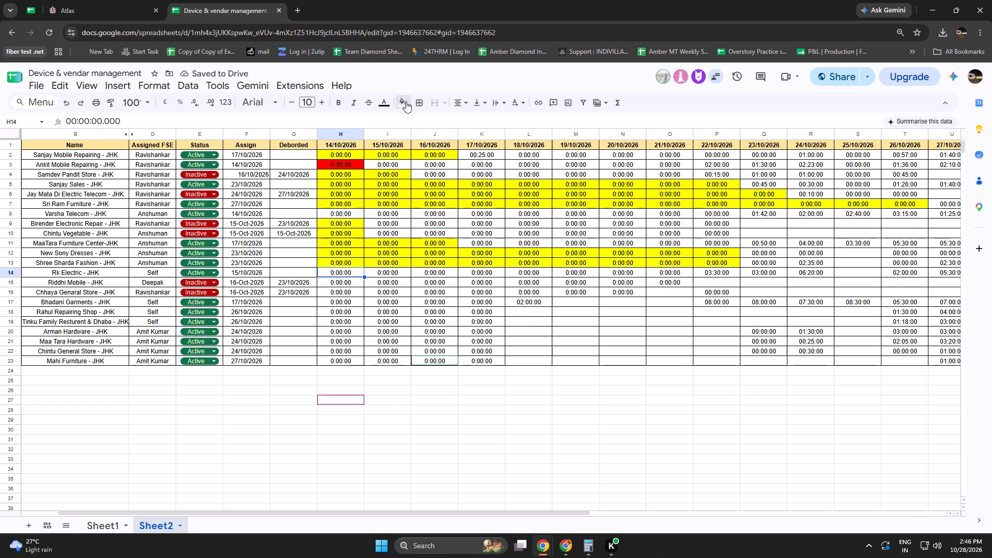
click(406, 101)
click(437, 144)
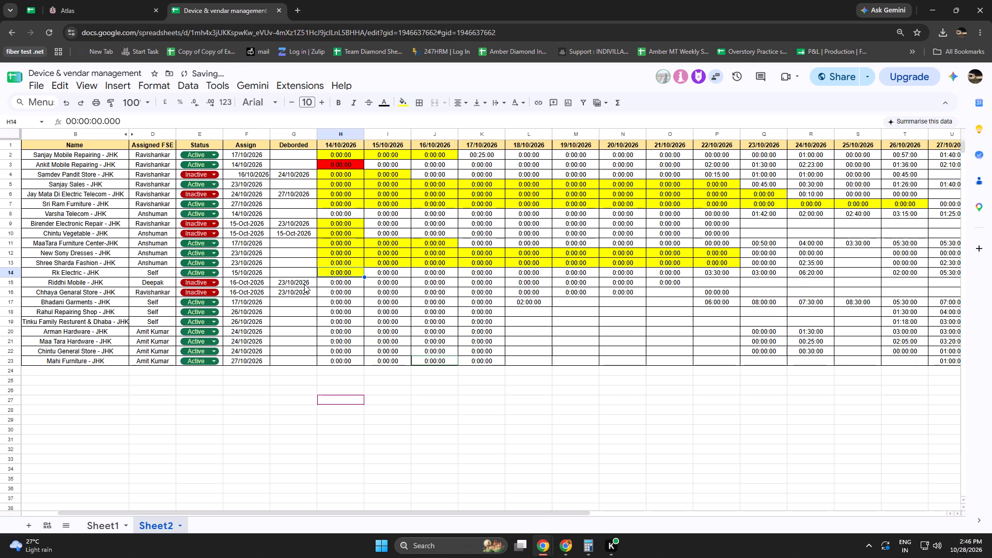
drag(348, 282, 378, 284)
click(407, 100)
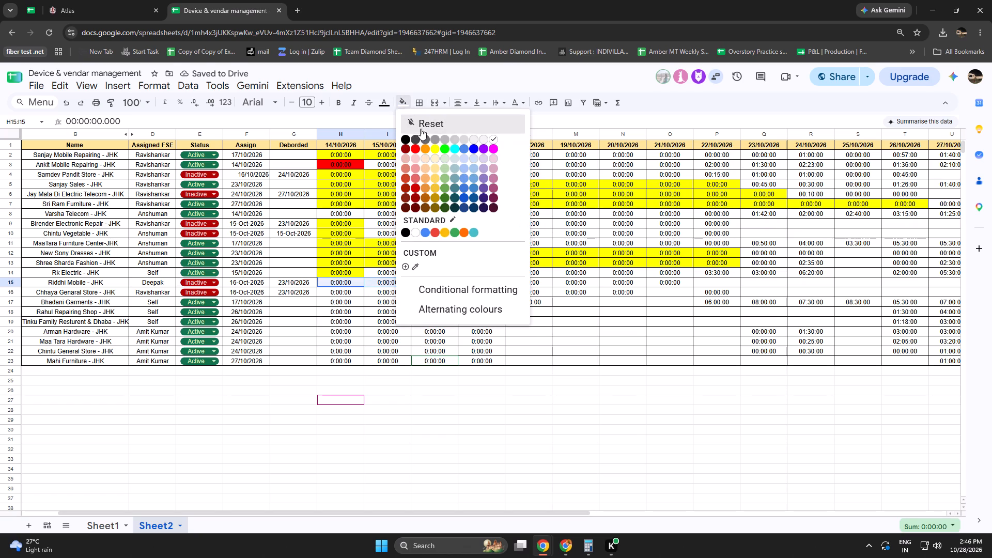
click(437, 148)
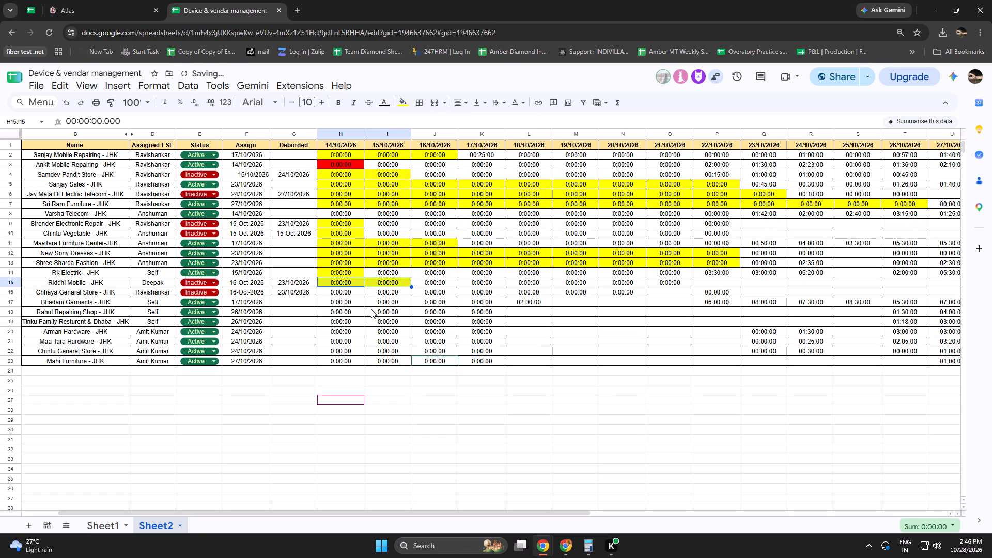
Give Chhaya Genaral Store - JHK's 14/10/2026 and 15/10/2026 cells a 0:00:00 duration and yellow fill.
click(346, 292)
drag(348, 287, 376, 288)
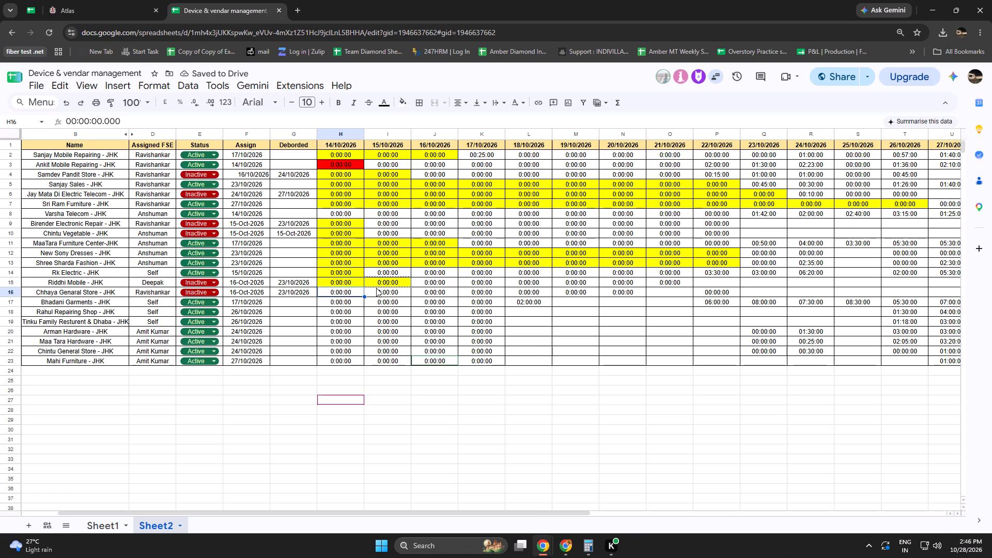
drag(376, 288, 383, 295)
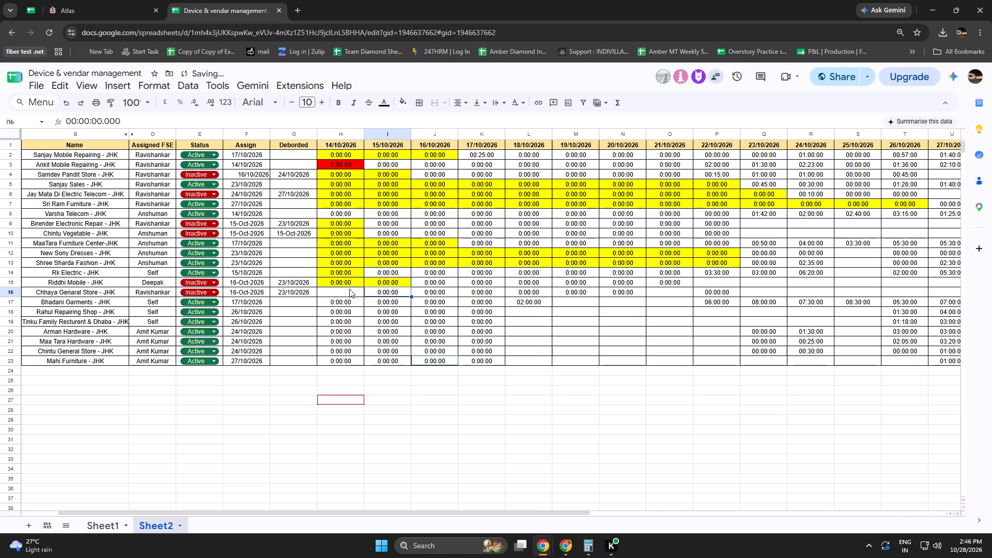
click(348, 292)
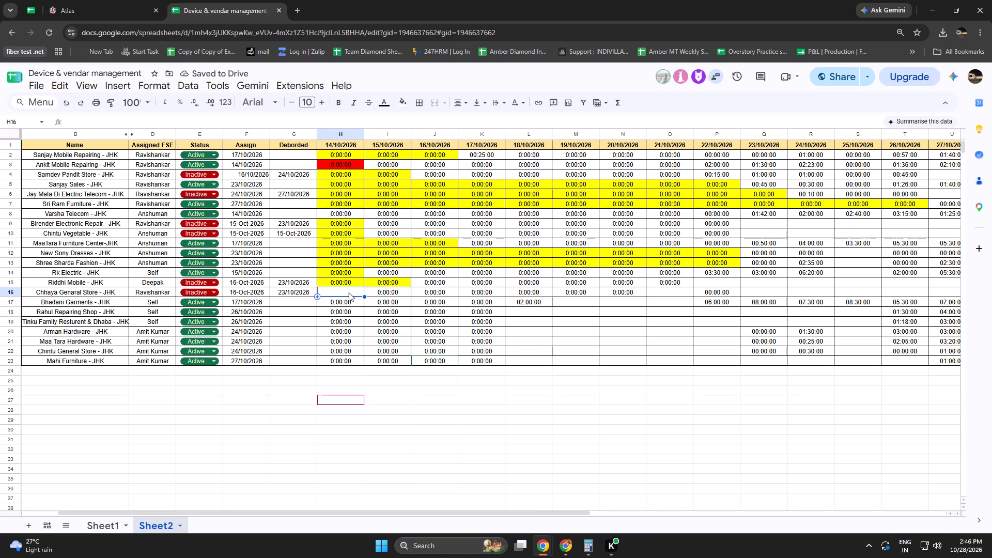
key(ctrl+v)
click(389, 289)
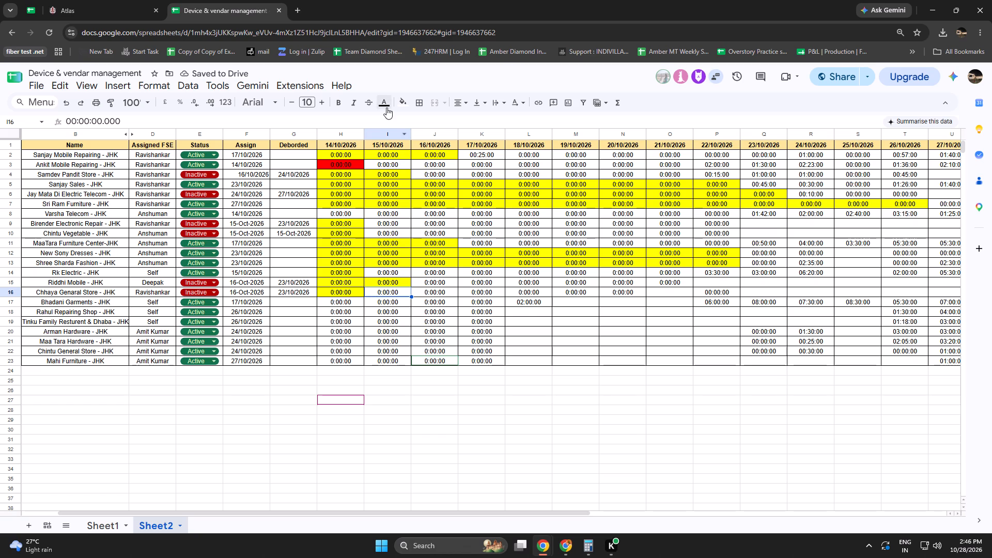
click(403, 100)
click(440, 152)
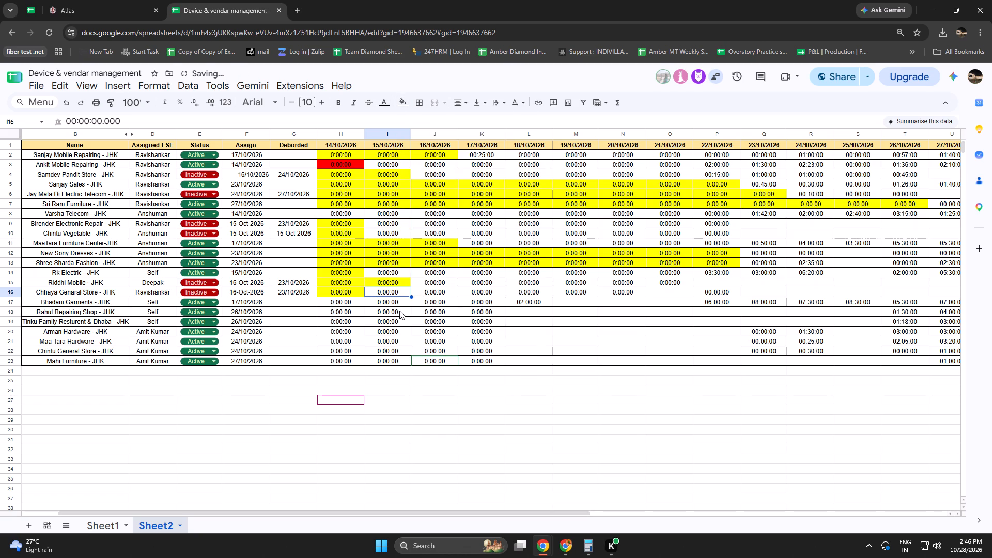
click(402, 95)
click(438, 153)
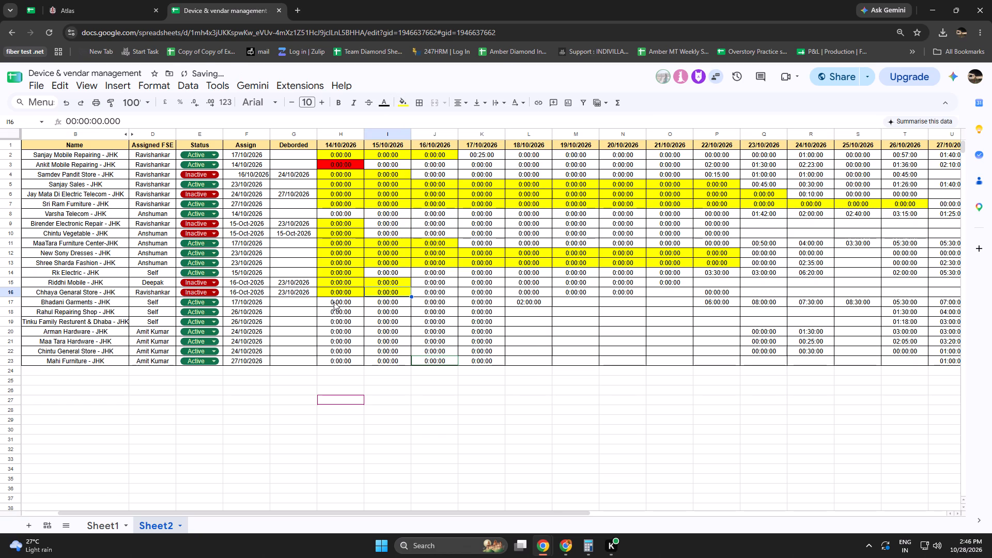
Fill Bhadani Garments - JHK's cells from 14/10/2026 to 16/10/2026 with yellow.
drag(334, 302, 442, 304)
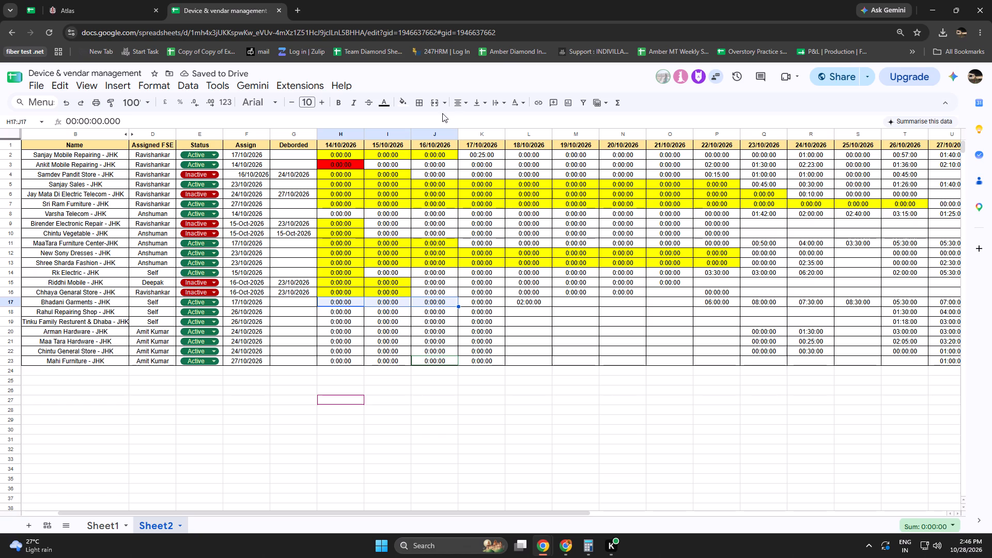
click(406, 104)
click(435, 148)
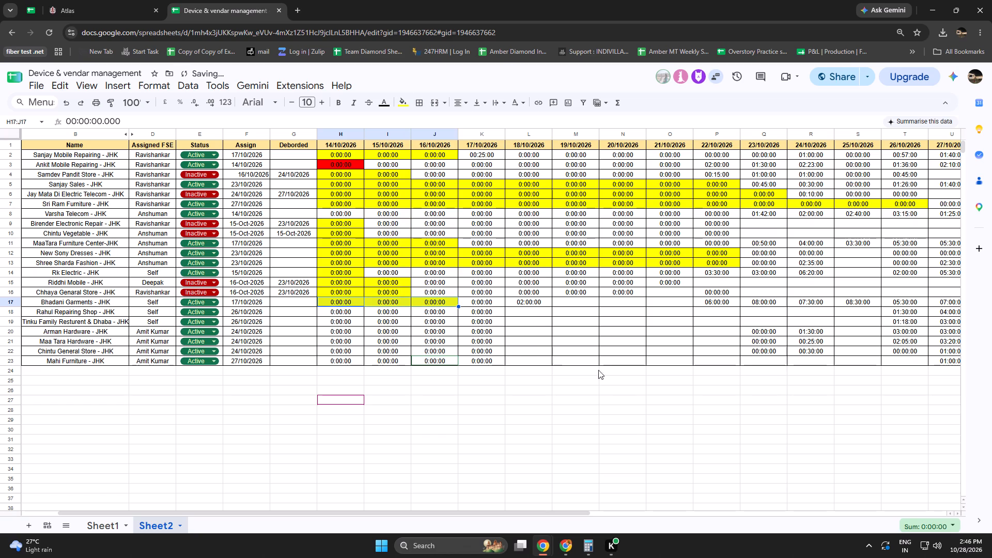
Copy the 0:00:00 duration into the 18/10/2026 cells of every vendor from Rahul Repairing Shop - JHK down to Mahi Furniture - JHK.
click(498, 313)
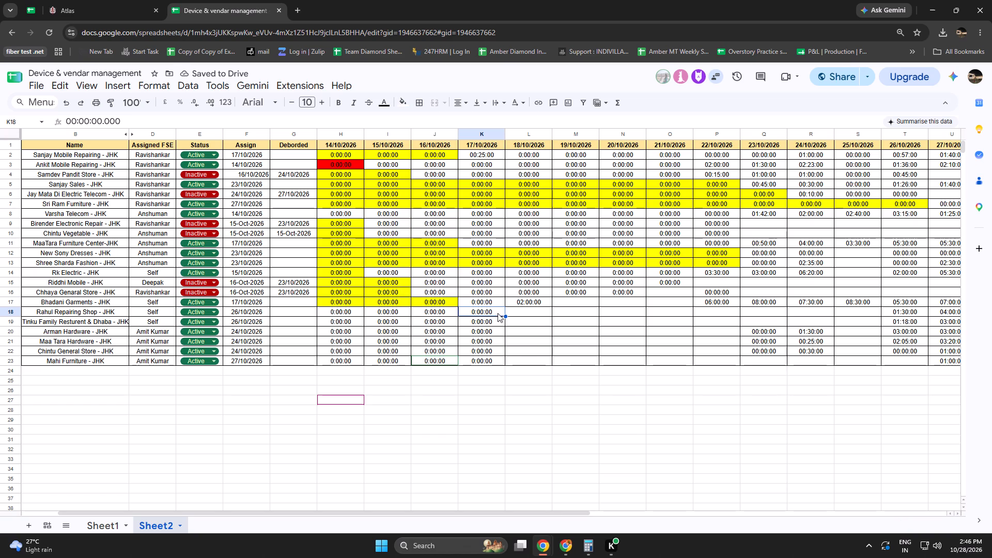
key(ctrl+c)
click(530, 315)
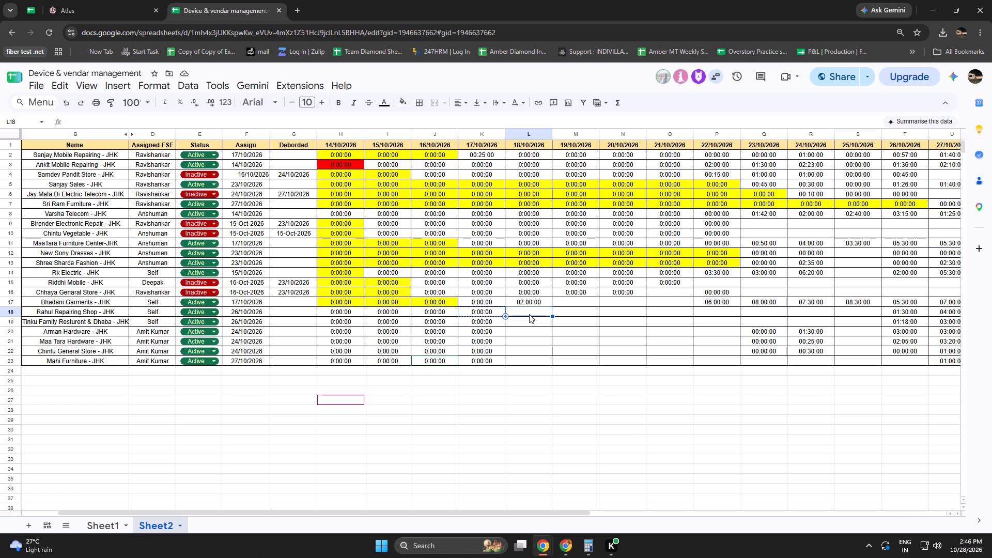
key(ctrl+v)
drag(543, 316, 543, 360)
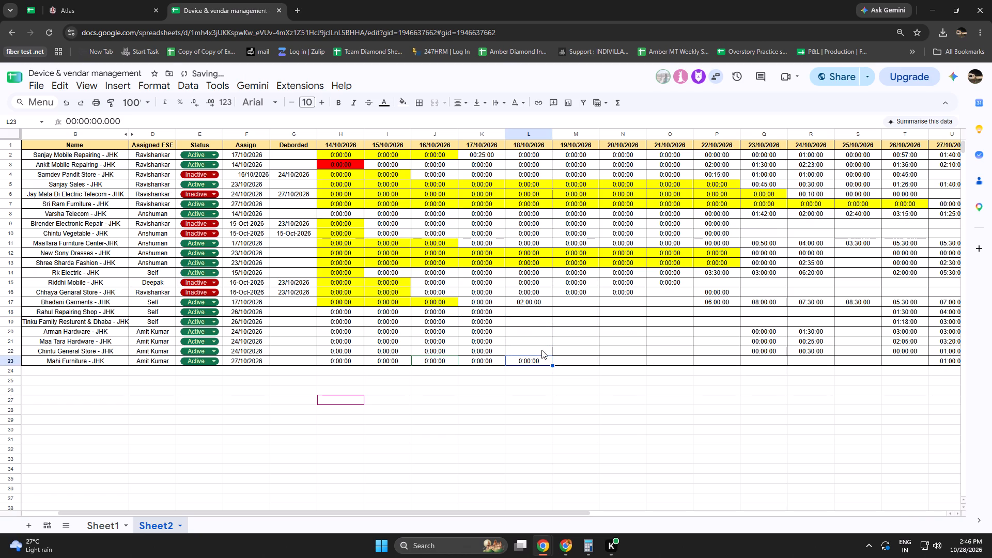
click(533, 314)
key(ctrl+v)
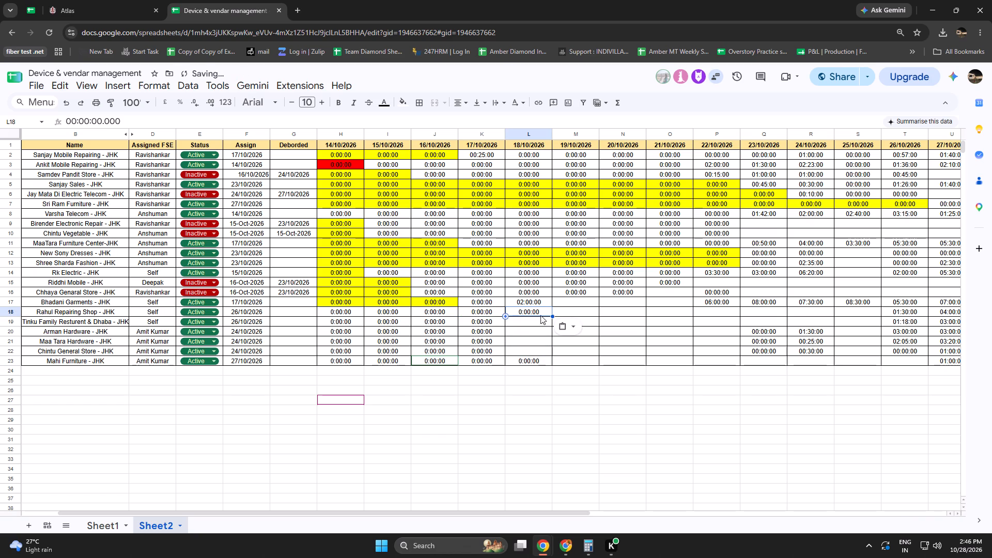
drag(531, 312, 534, 358)
key(ctrl+d)
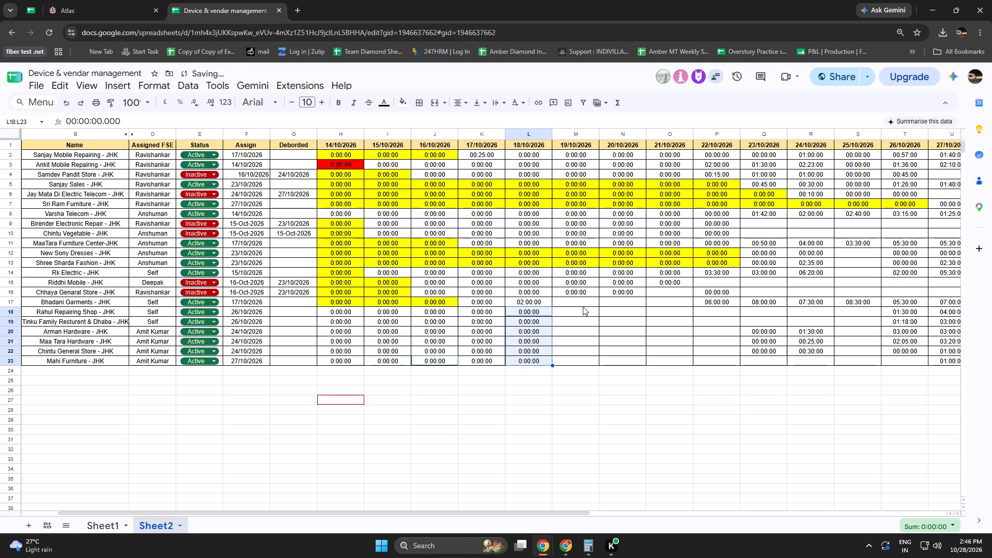
Fill the 19/10/2026 cells from Bhadani Garments - JHK down to Mahi Furniture - JHK with the 0:00:00 duration.
click(582, 305)
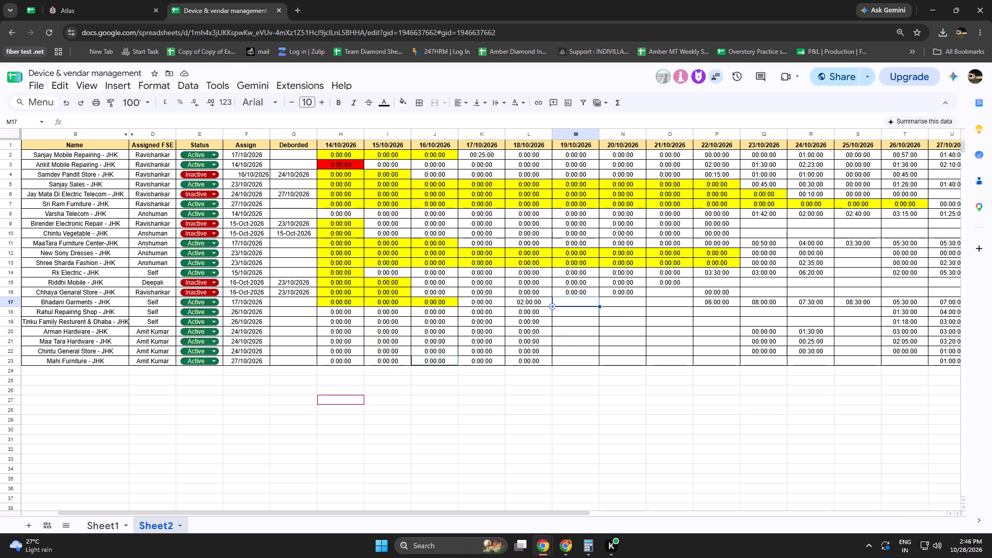
key(ctrl+v)
drag(584, 302, 583, 306)
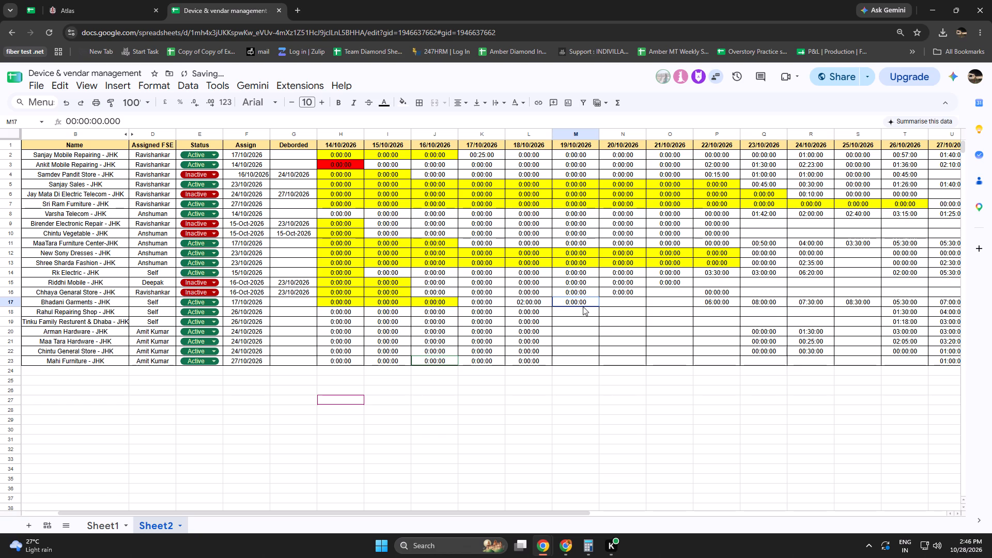
drag(583, 306, 583, 366)
key(ctrl+d)
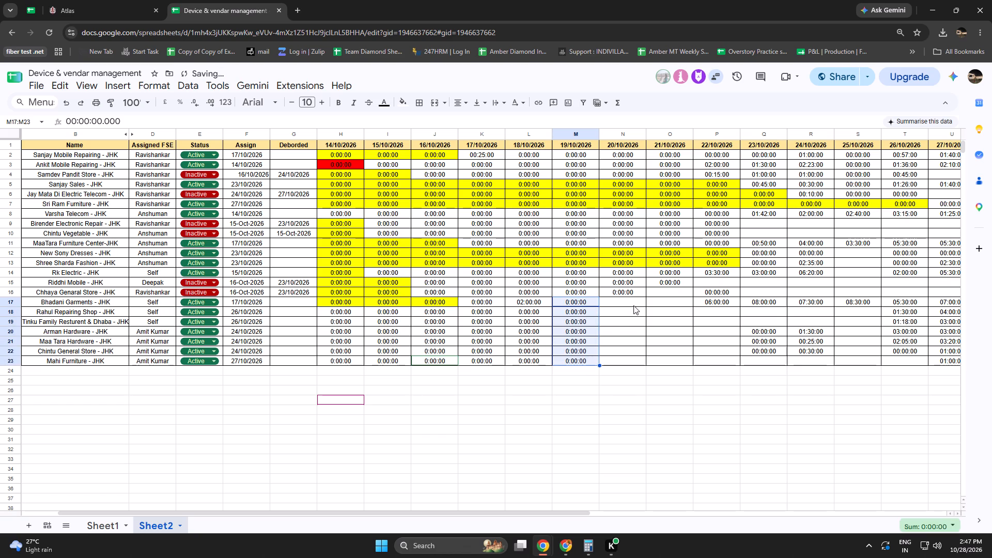
Fill the empty 20/10/2026 and 21/10/2026 cells down to Mahi Furniture - JHK with the 0:00:00 duration from the cells above them.
click(629, 299)
drag(634, 293, 631, 356)
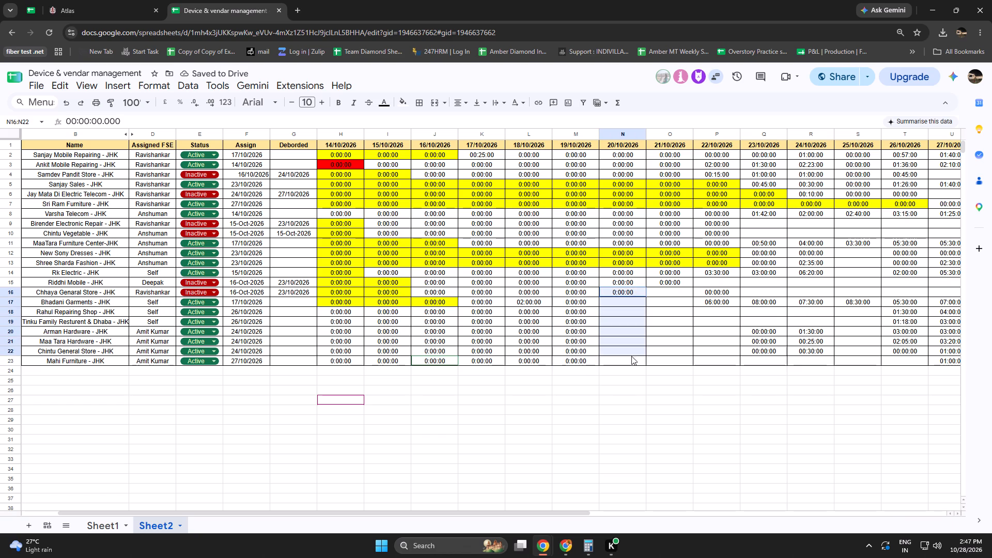
drag(631, 356, 630, 364)
key(ctrl+d)
drag(678, 283, 678, 306)
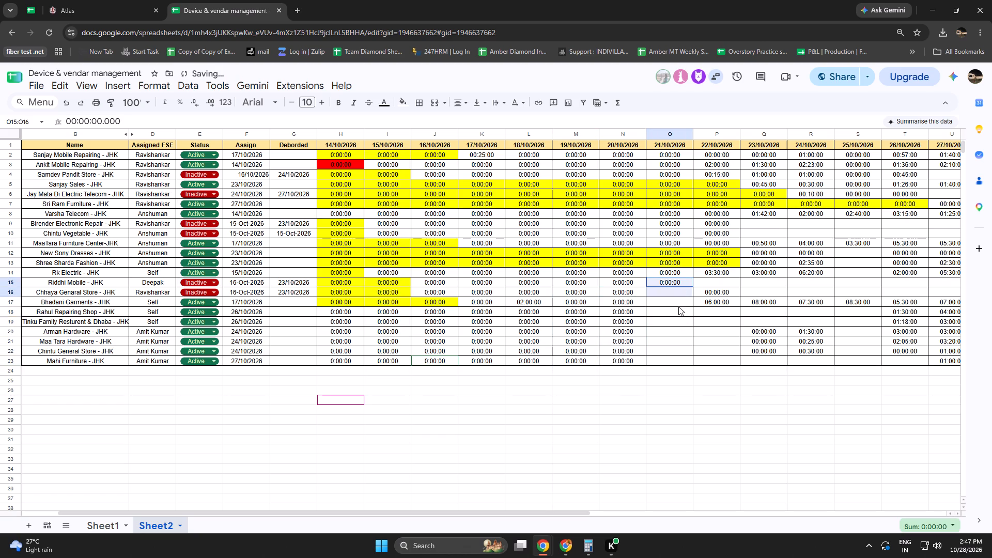
drag(678, 306, 676, 362)
key(ctrl+d)
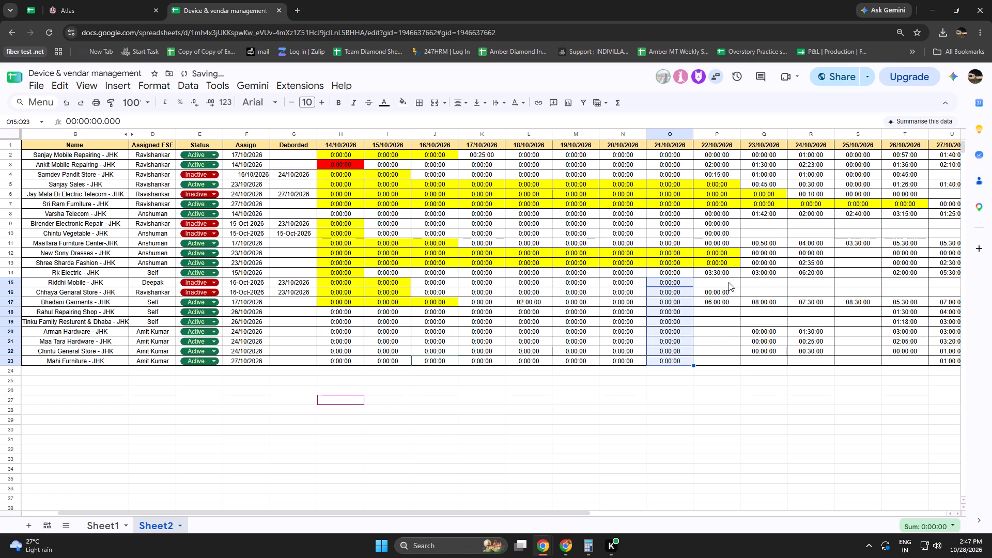
Fill the 22/10/2026 cells of Riddhi Mobile and of every vendor from Rahul Repairing Shop down to Mahi Furniture with 0:00:00.
click(729, 282)
key(ctrl+v)
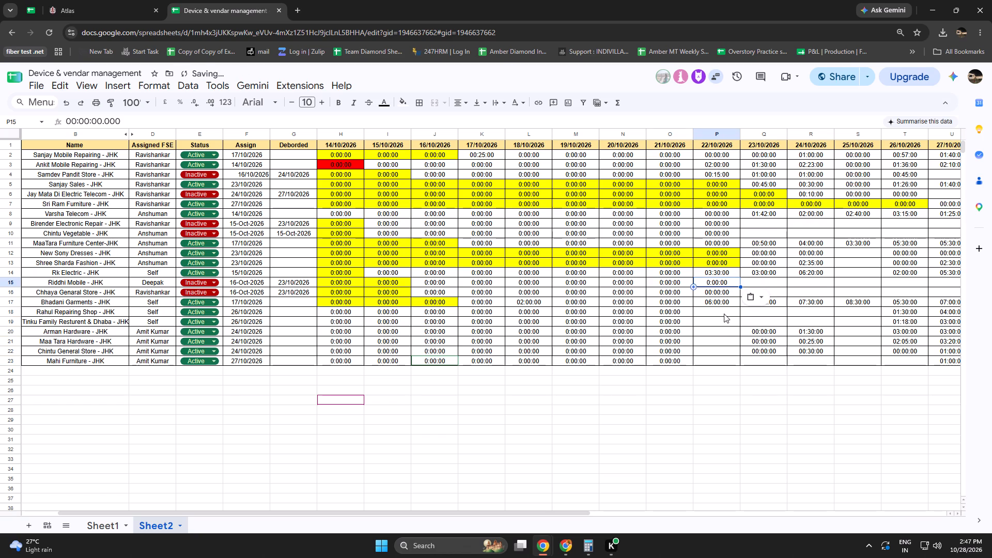
click(724, 314)
key(ctrl+v)
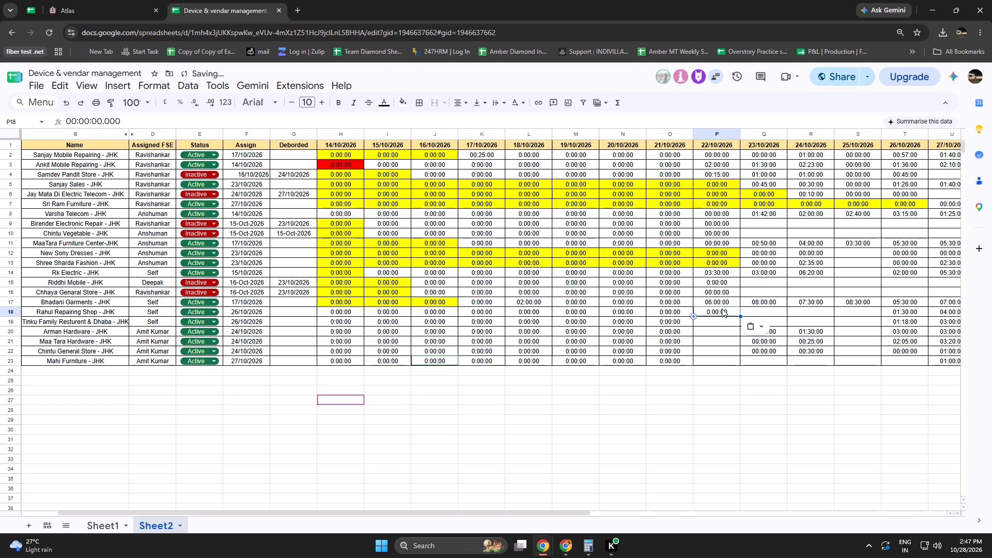
drag(722, 308, 717, 364)
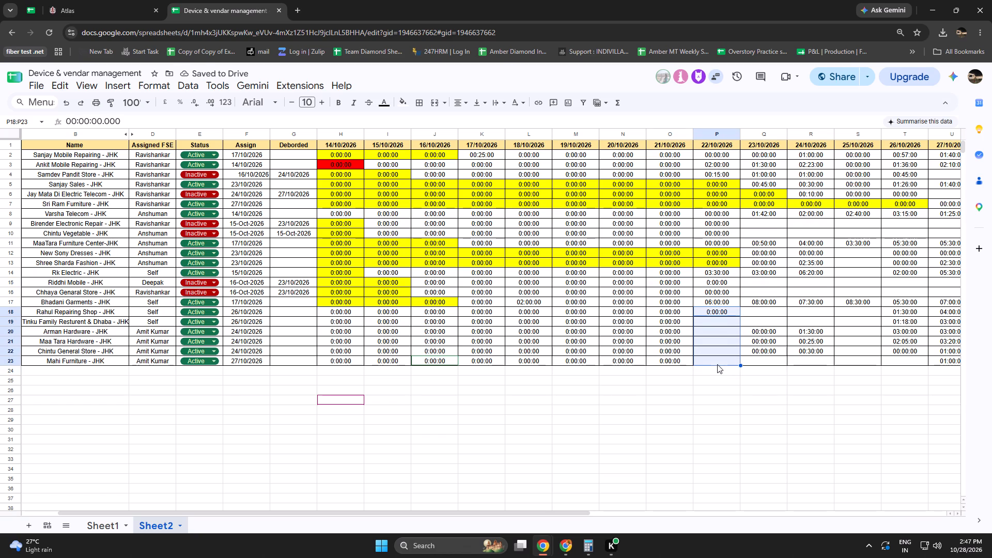
key(ctrl+d)
Enter 0:00:00 in the 23/10/2026 cells of Rahul Repairing Shop, Tinku Family Resturent & Dhaba, Riddhi Mobile and Chhaya Genaral Store.
click(774, 311)
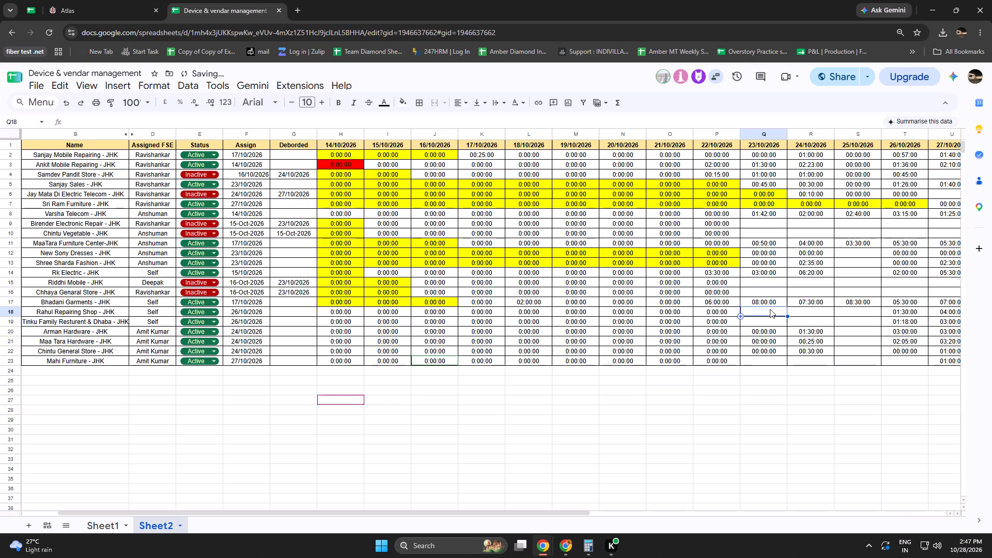
key(ctrl+v)
click(766, 319)
key(ctrl+v)
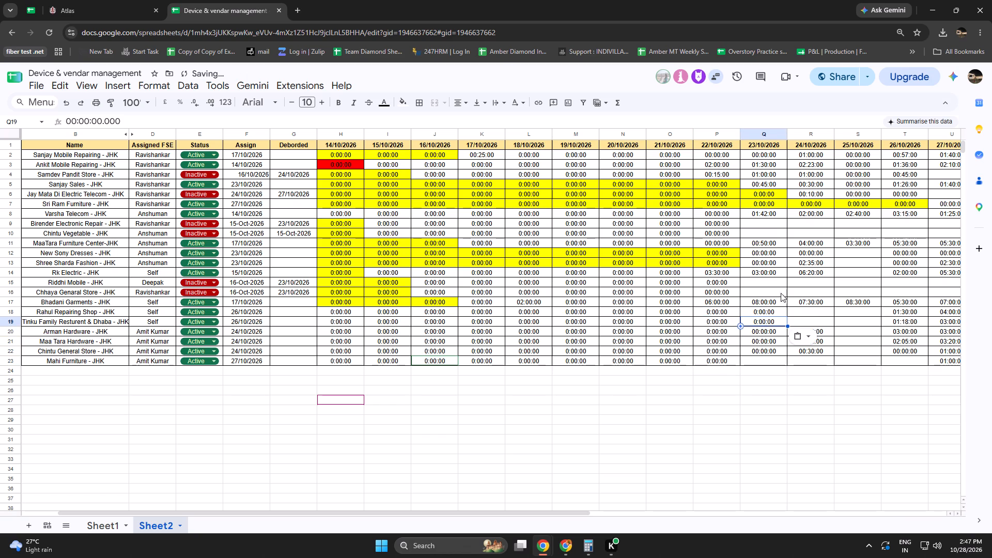
click(760, 281)
key(ctrl+v)
click(758, 292)
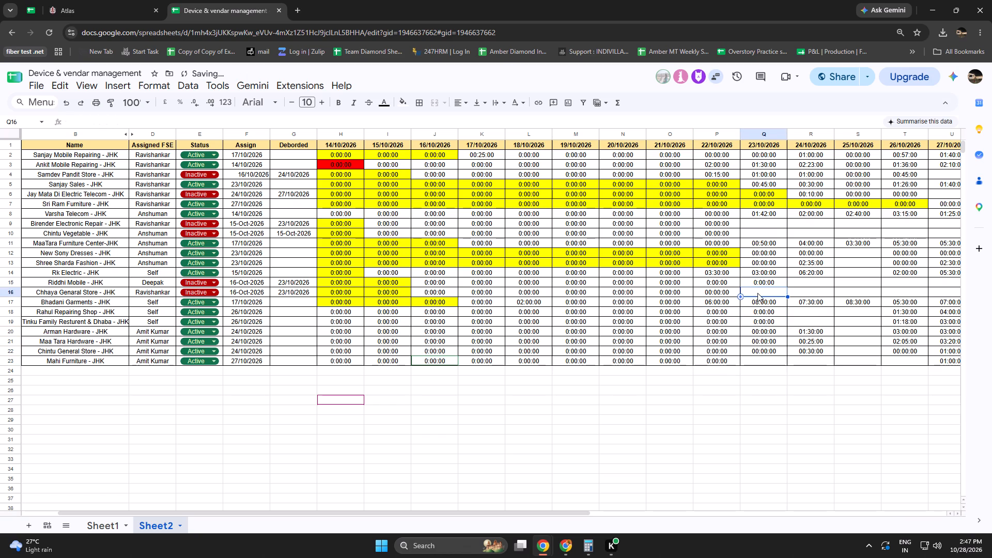
key(ctrl+v)
Enter 0:00:00 in the 24/10/2026 cells of Tinku Family Resturent & Dhaba, Rahul Repairing Shop, Chhaya Genaral Store and Riddhi Mobile.
click(814, 323)
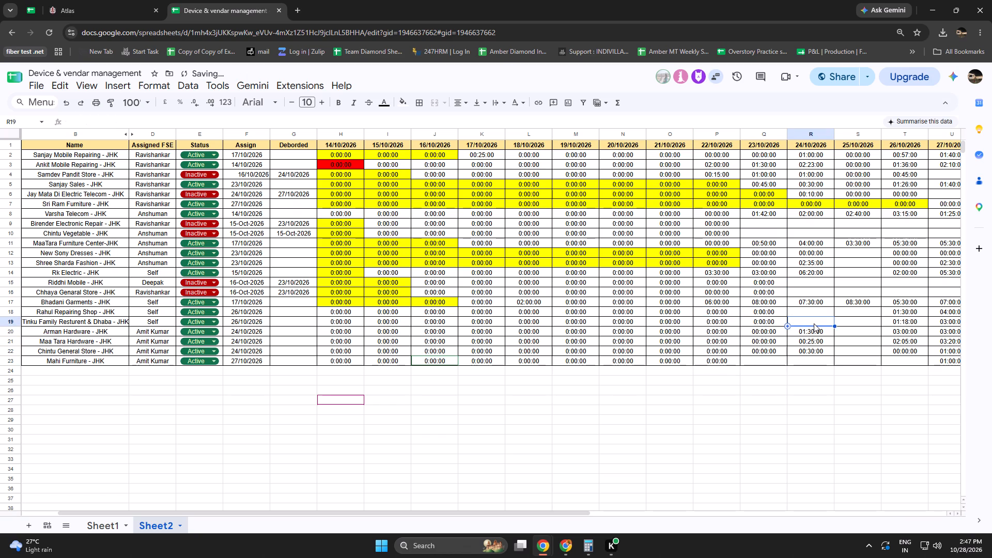
key(ctrl+v)
click(811, 311)
key(ctrl+v)
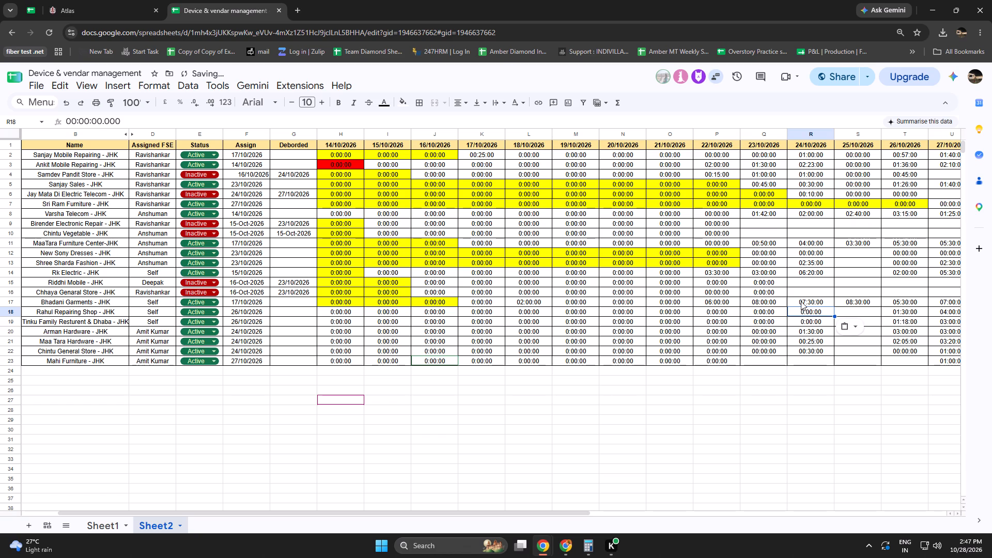
click(798, 288)
key(ctrl+v)
click(812, 282)
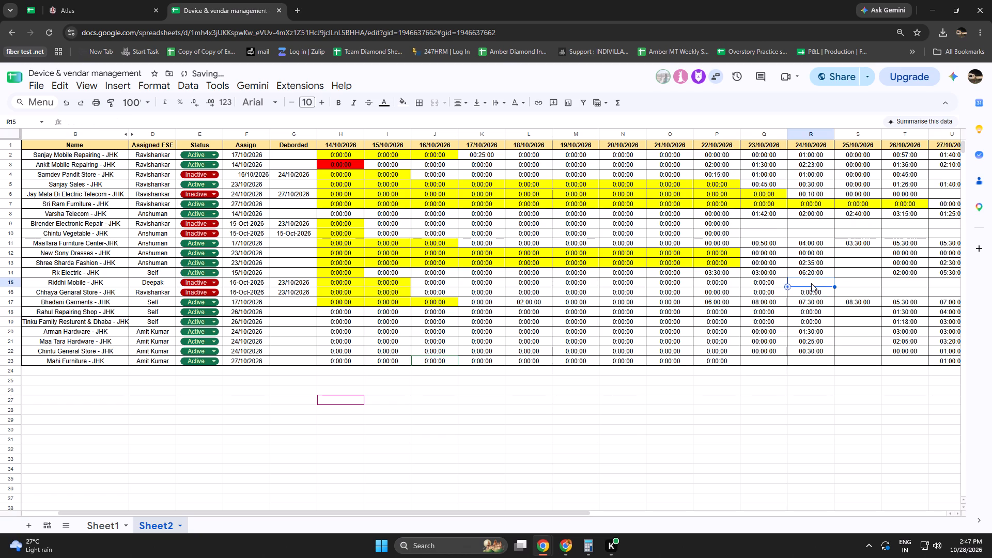
key(ctrl+v)
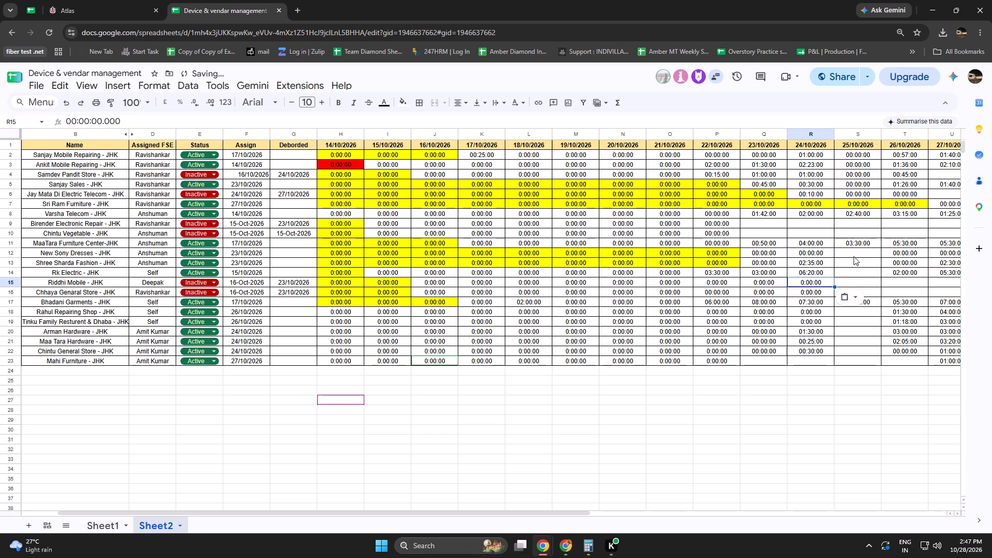
Fill the cells from 23/10/2026 to 27/10/2026 for Birender Electronic Repair - JHK and Chintu Vegetable - JHK with 0:00:00.
click(771, 227)
key(ctrl+v)
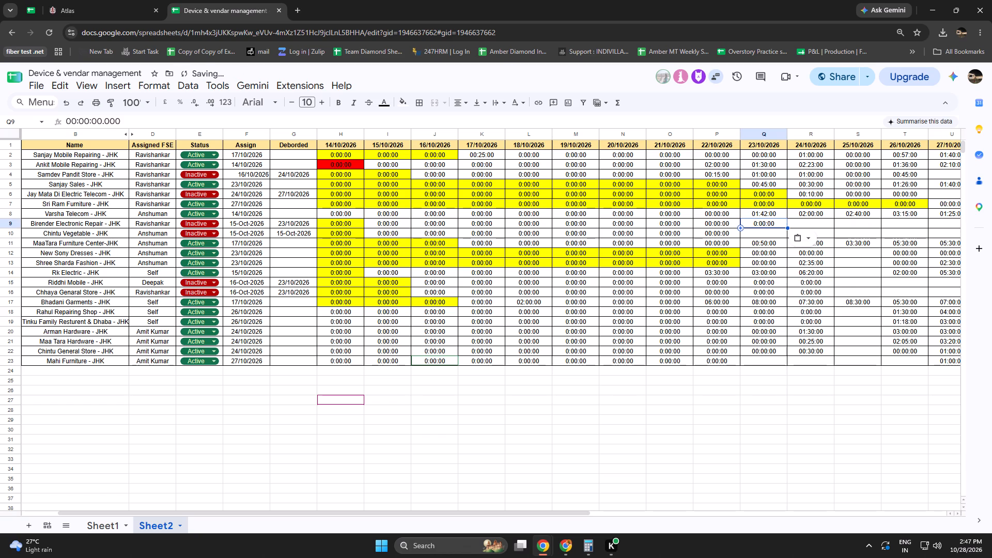
drag(777, 223, 785, 231)
key(ctrl+d)
drag(811, 224, 812, 231)
key(ctrl+v)
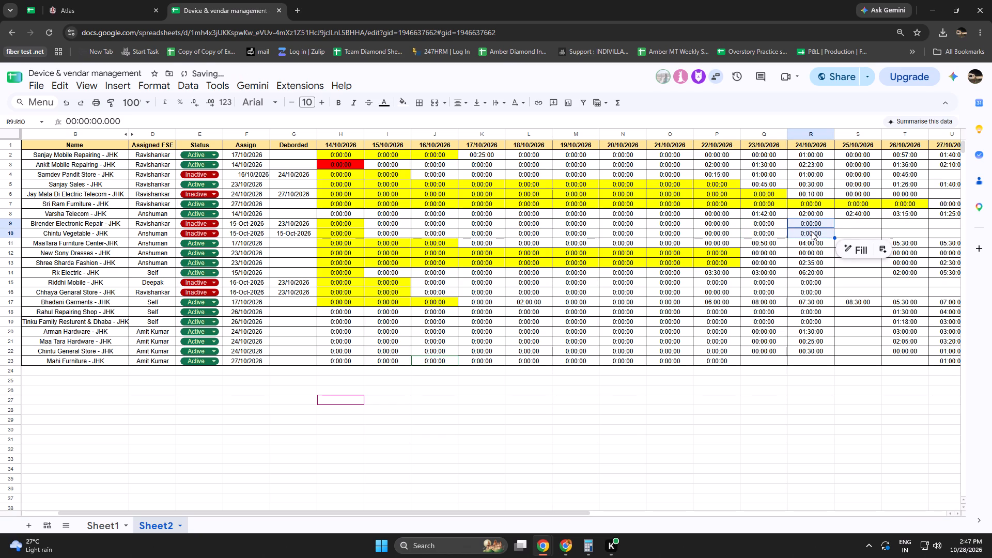
drag(854, 220, 853, 235)
key(ctrl+v)
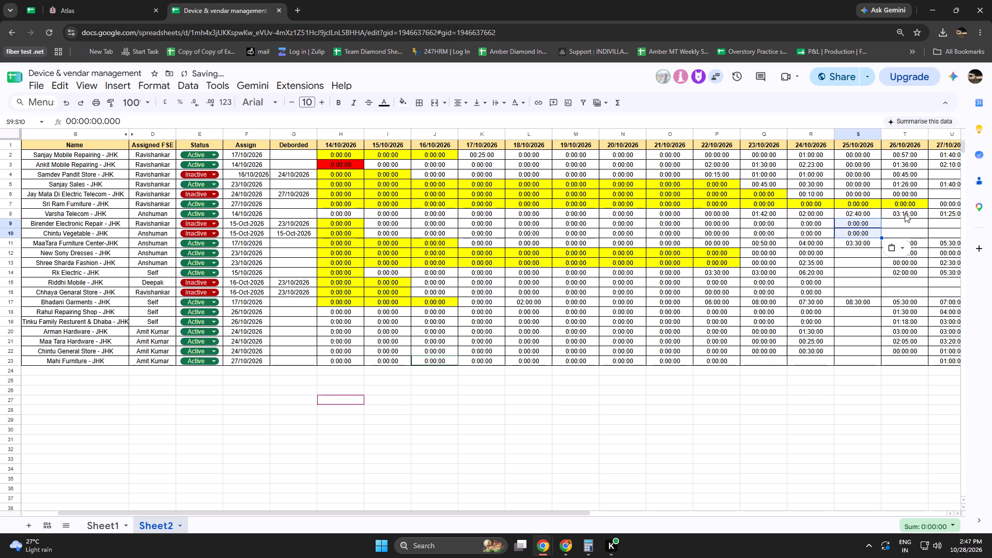
drag(907, 223, 907, 235)
key(ctrl+v)
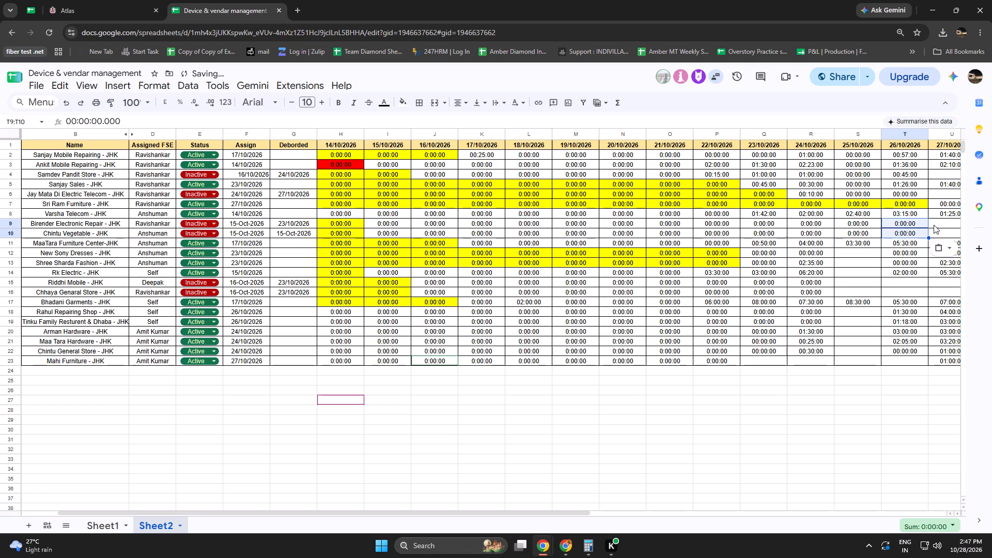
drag(935, 220, 935, 237)
key(ctrl+v)
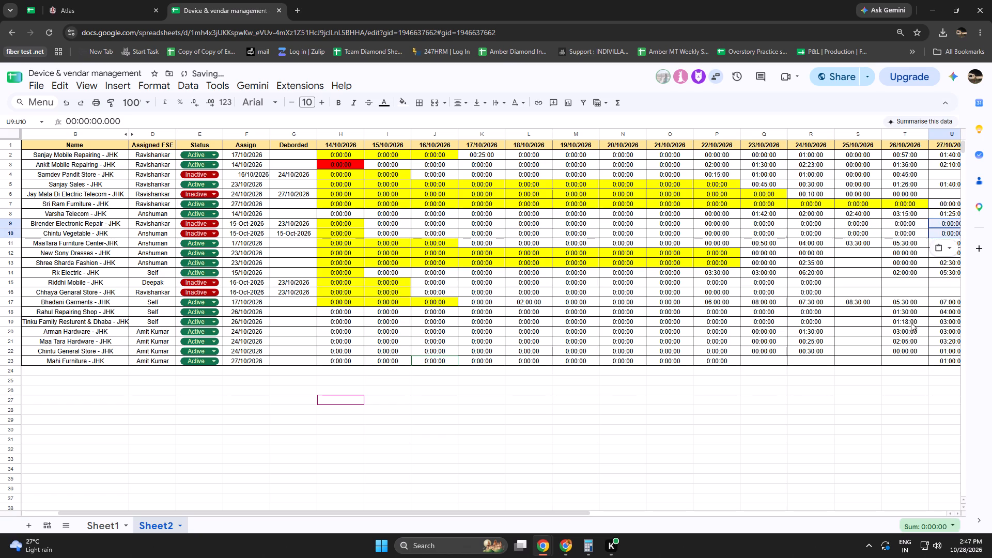
Fill the empty 25/10/2026 cells from New Sony Dresses to Chhaya Genaral Store and from Rahul Repairing Shop to Mahi Furniture with 0:00:00.
drag(863, 252, 859, 291)
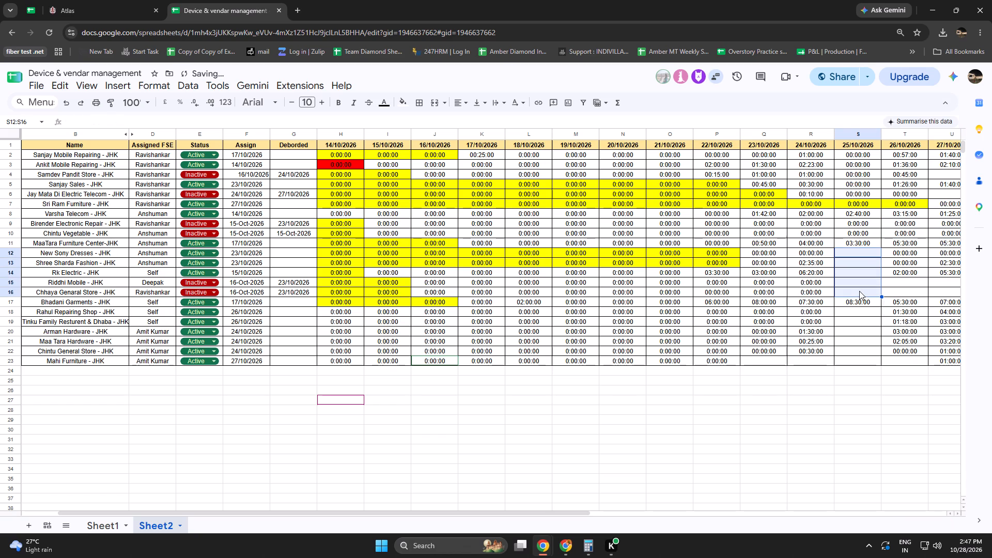
key(ctrl+v)
drag(864, 311, 864, 329)
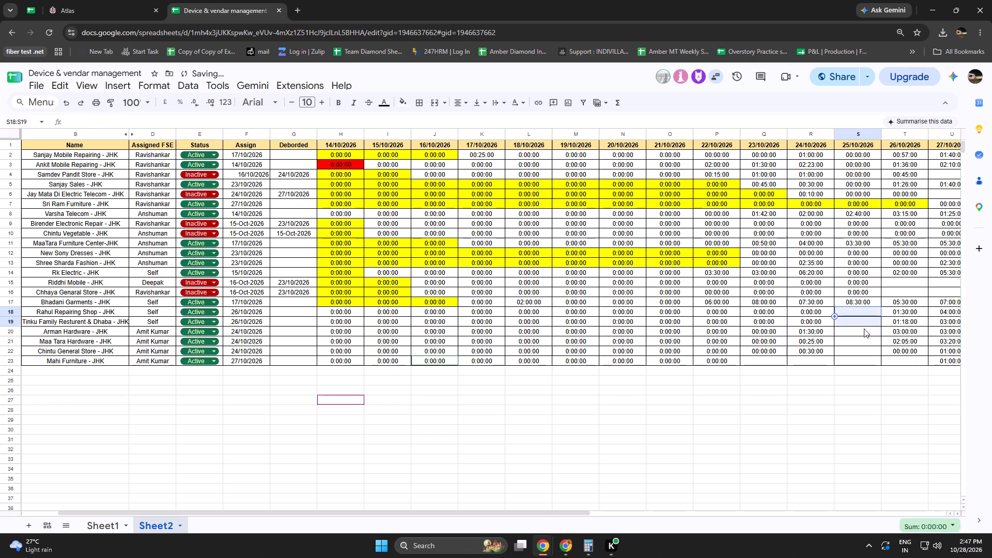
drag(864, 329, 869, 363)
key(ctrl+v)
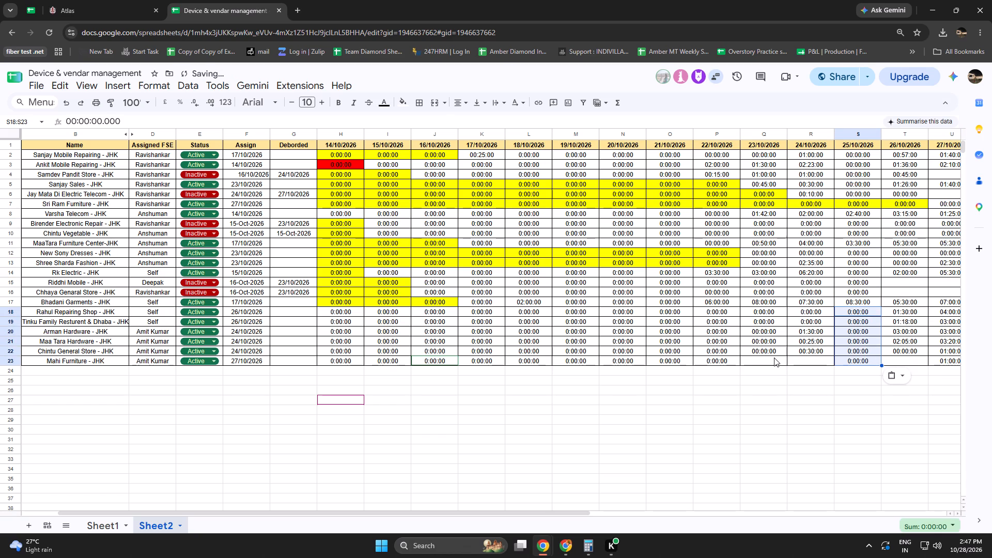
Enter 0:00:00 for Mahi Furniture on 23/10/2026, 24/10/2026 and 26/10/2026, and for Riddhi Mobile and Chhaya Genaral Store on 26/10/2026 and 27/10/2026.
drag(771, 358, 797, 358)
key(ctrl+v)
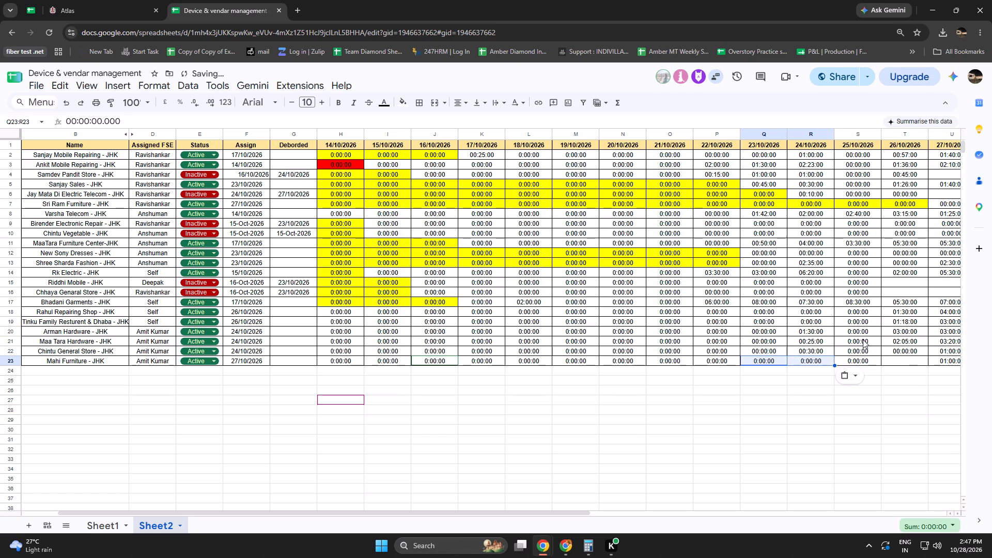
drag(915, 284, 934, 295)
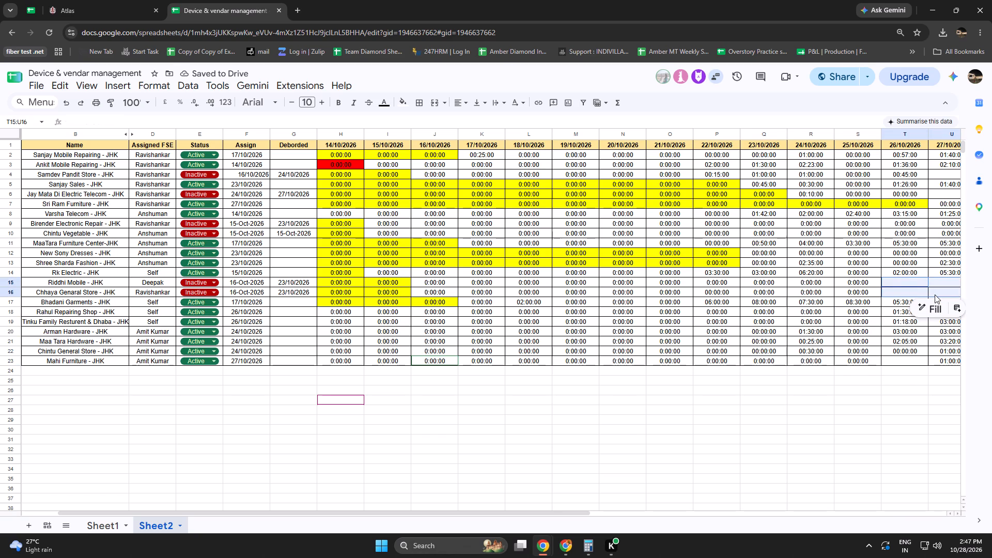
key(ctrl+v)
click(903, 363)
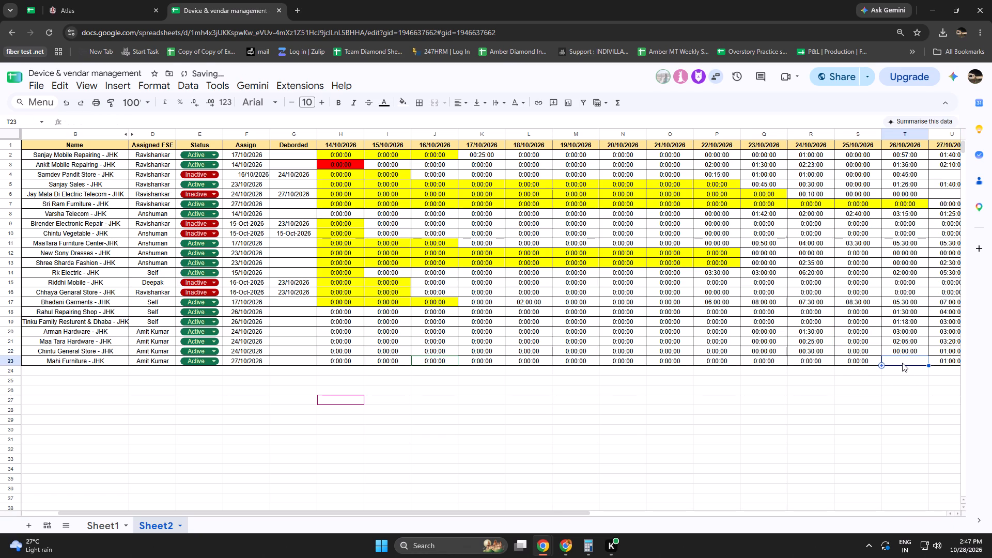
key(ctrl+v)
Enter 0:00:00 in the 27/10/2026 cells of Samdev Pandit Store - JHK and Jay Mata Di Electric Telecom - JHK.
drag(583, 514, 629, 509)
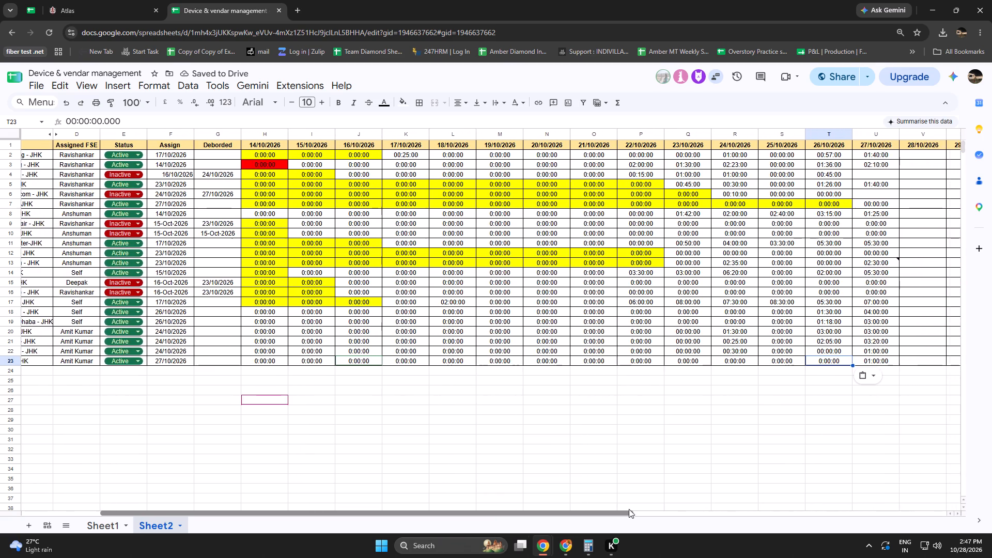
drag(629, 509, 815, 504)
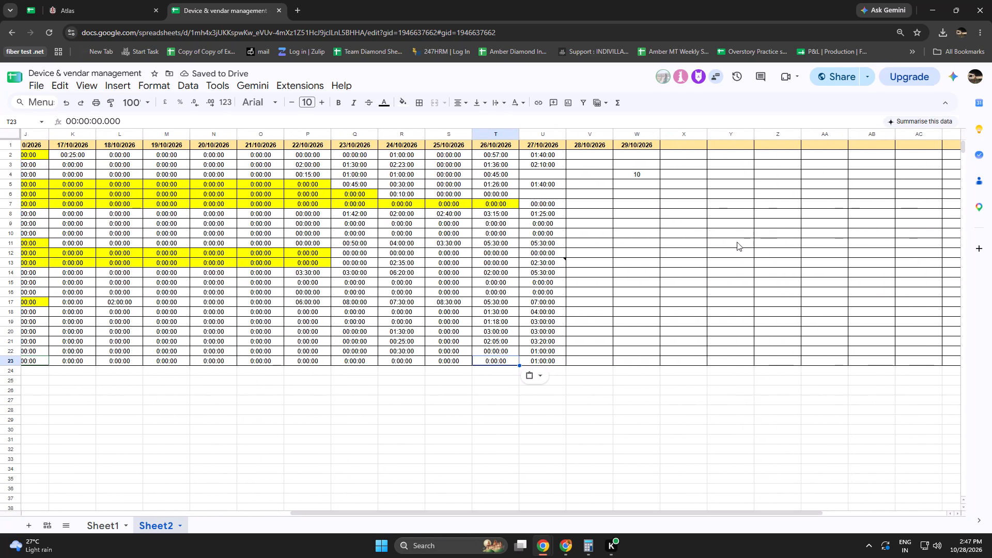
click(555, 173)
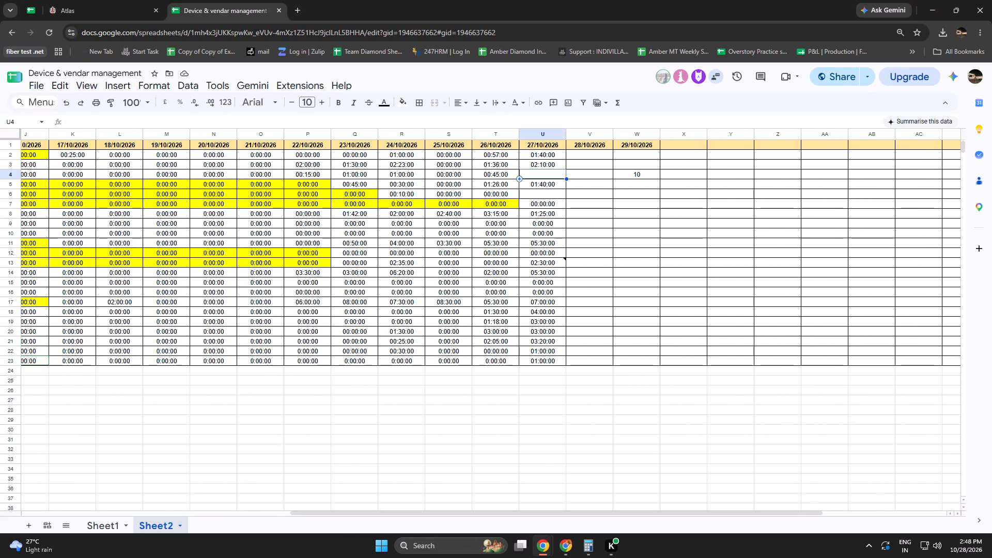
key(ctrl+v)
click(541, 188)
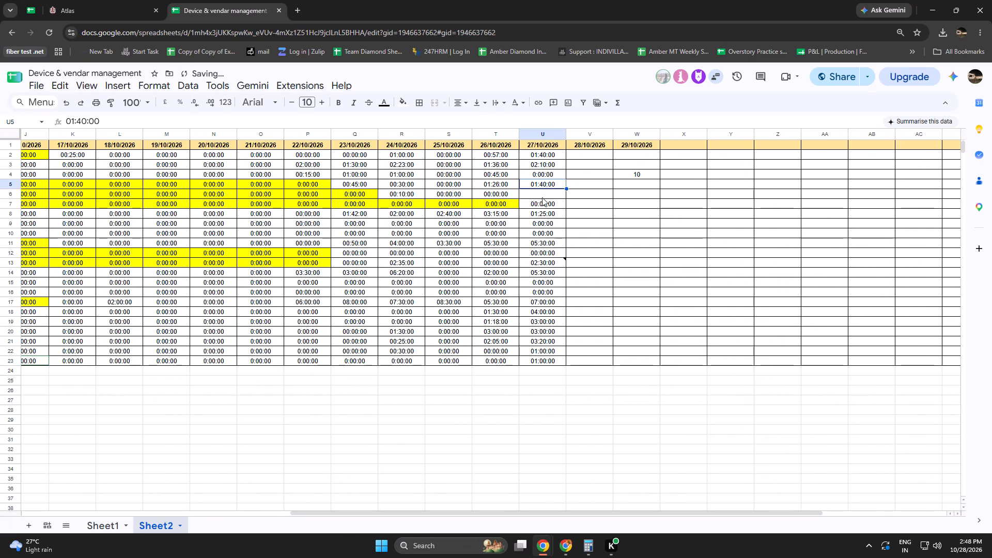
click(542, 197)
key(ctrl+v)
Fill the 28/10/2026 column with 0:00:00 for every vendor from Sanjay Mobile Repairing - JHK to Mahi Furniture - JHK.
drag(595, 155, 593, 157)
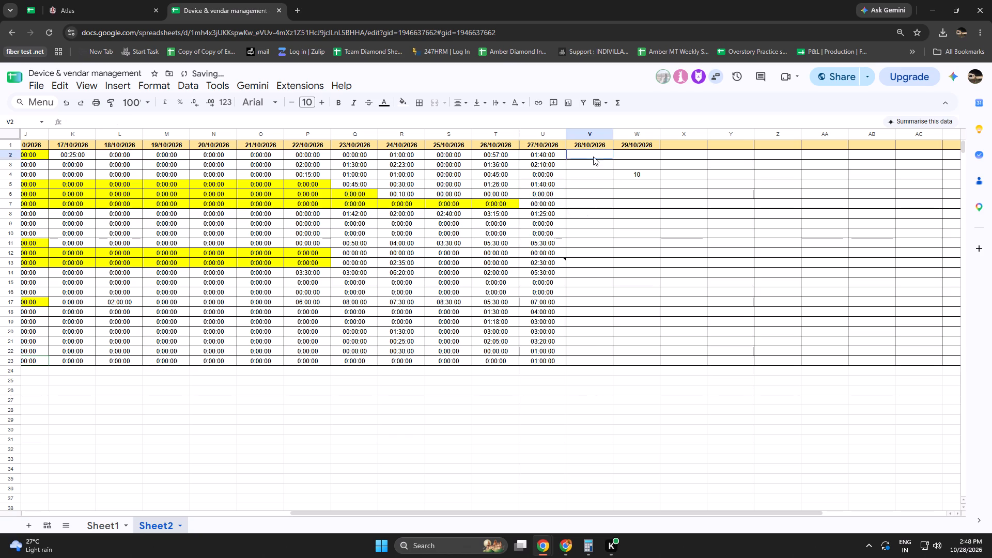
drag(593, 157, 591, 162)
key(ctrl+v)
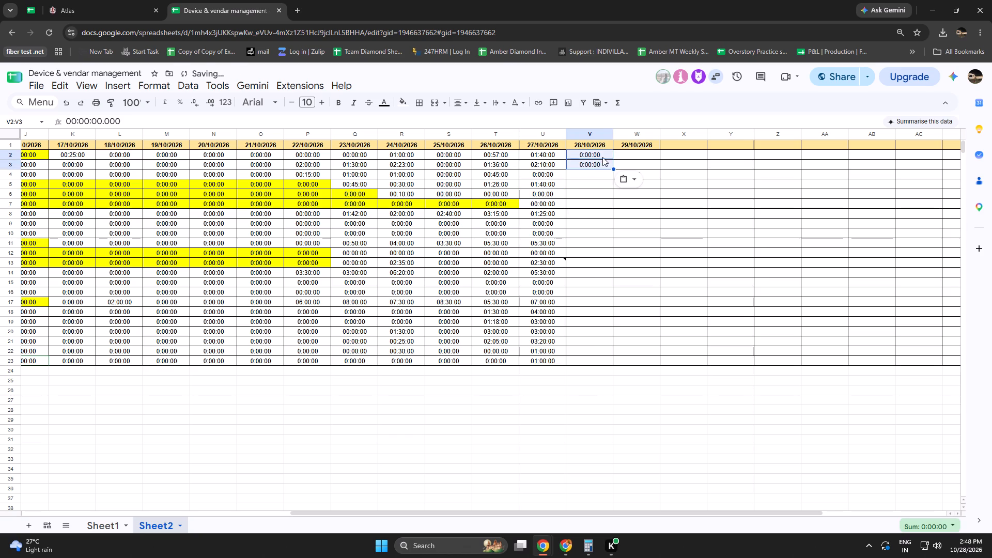
click(603, 157)
drag(599, 157, 601, 348)
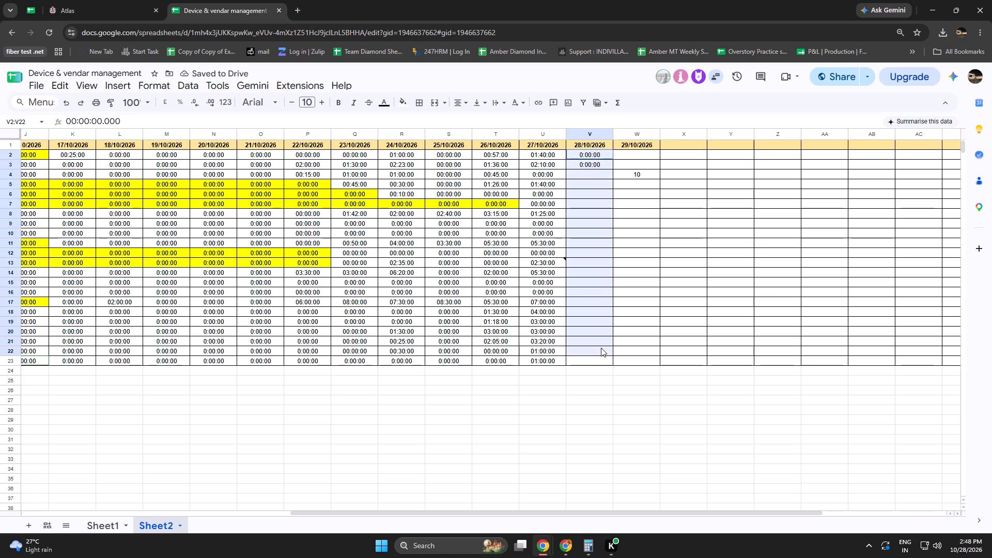
drag(601, 348, 608, 359)
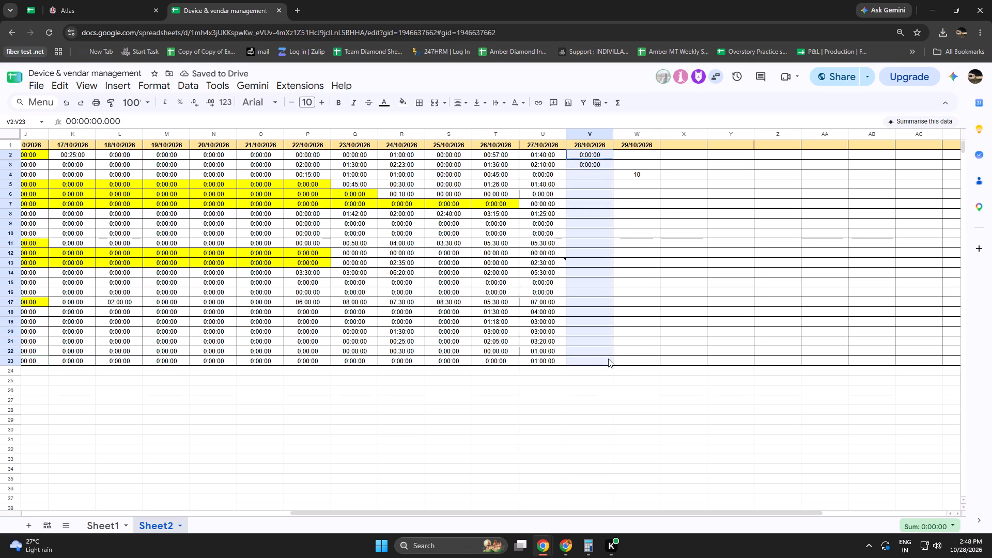
drag(608, 359, 607, 359)
key(ctrl+d)
click(617, 418)
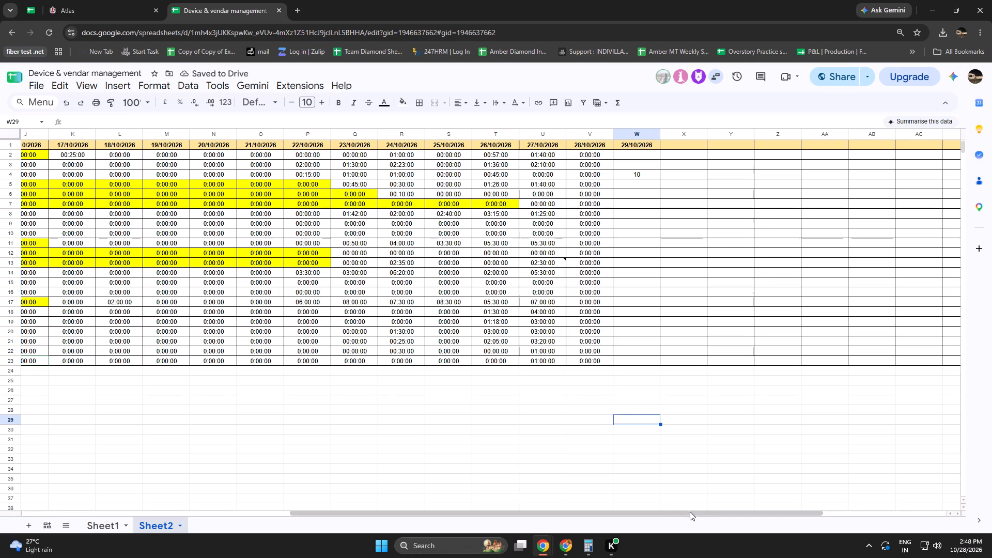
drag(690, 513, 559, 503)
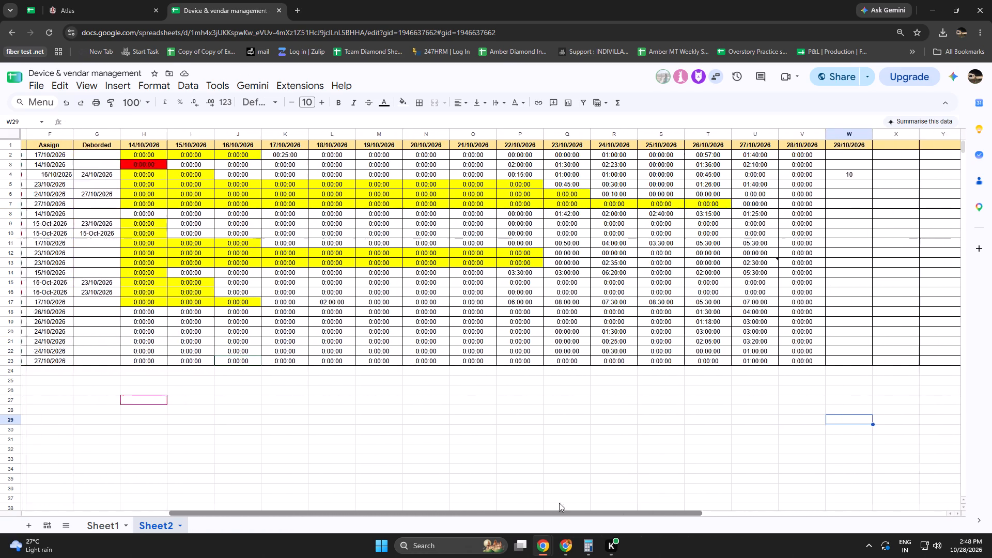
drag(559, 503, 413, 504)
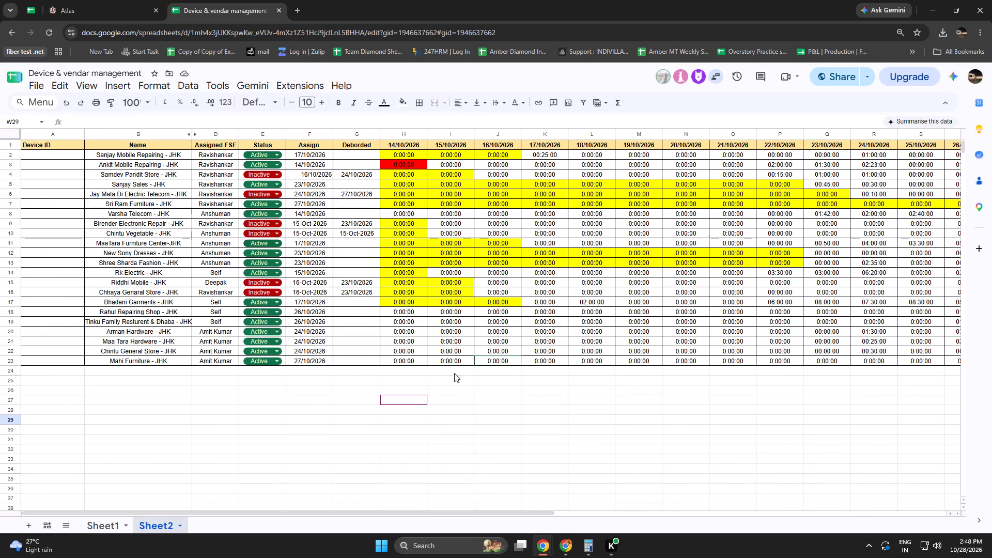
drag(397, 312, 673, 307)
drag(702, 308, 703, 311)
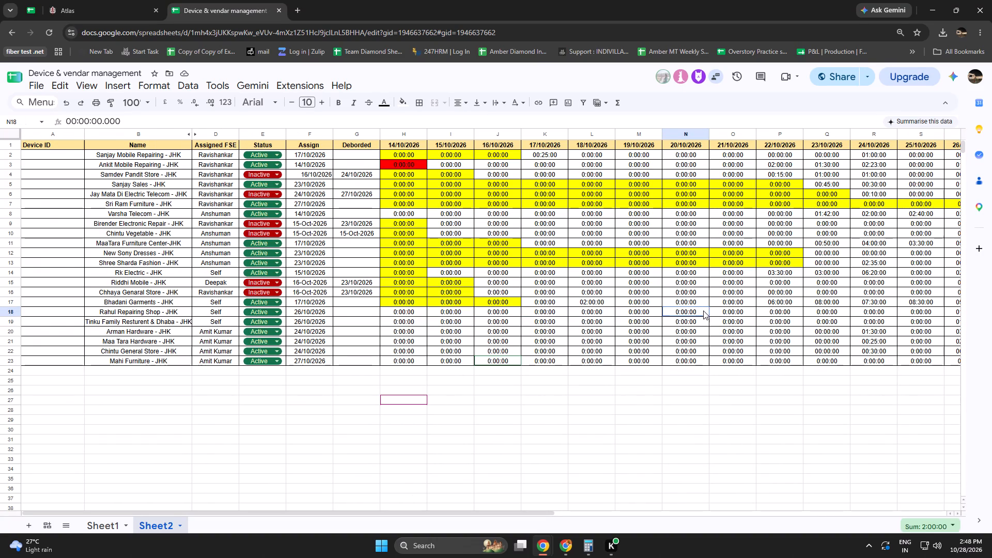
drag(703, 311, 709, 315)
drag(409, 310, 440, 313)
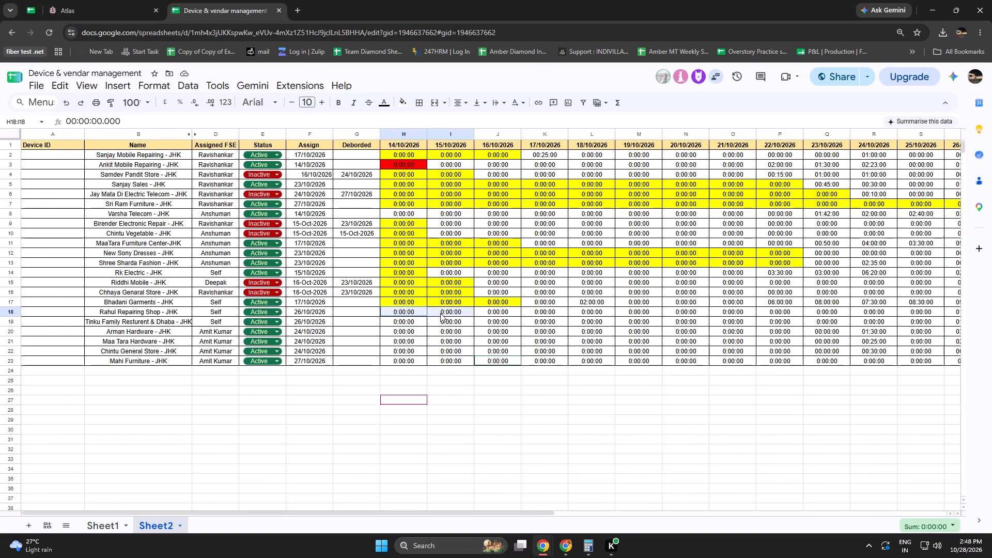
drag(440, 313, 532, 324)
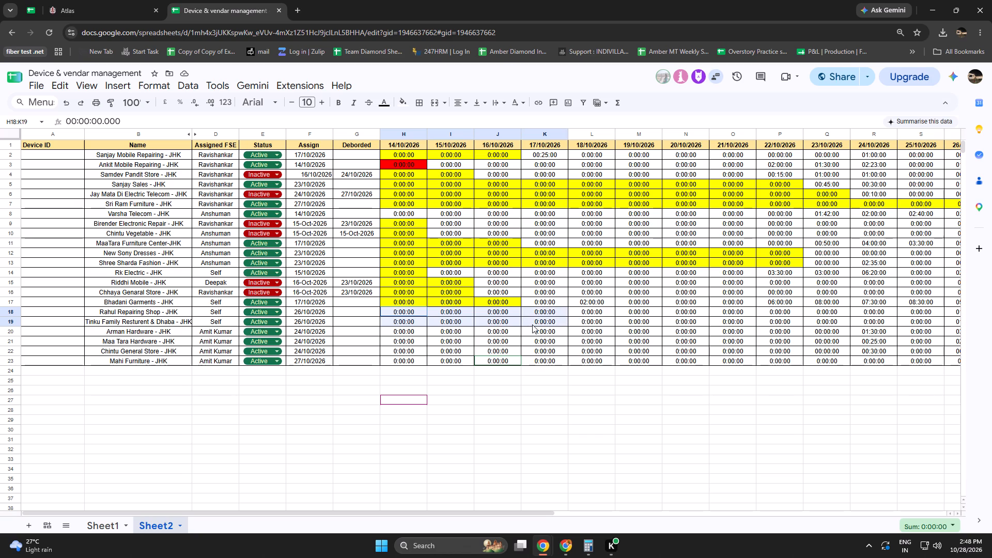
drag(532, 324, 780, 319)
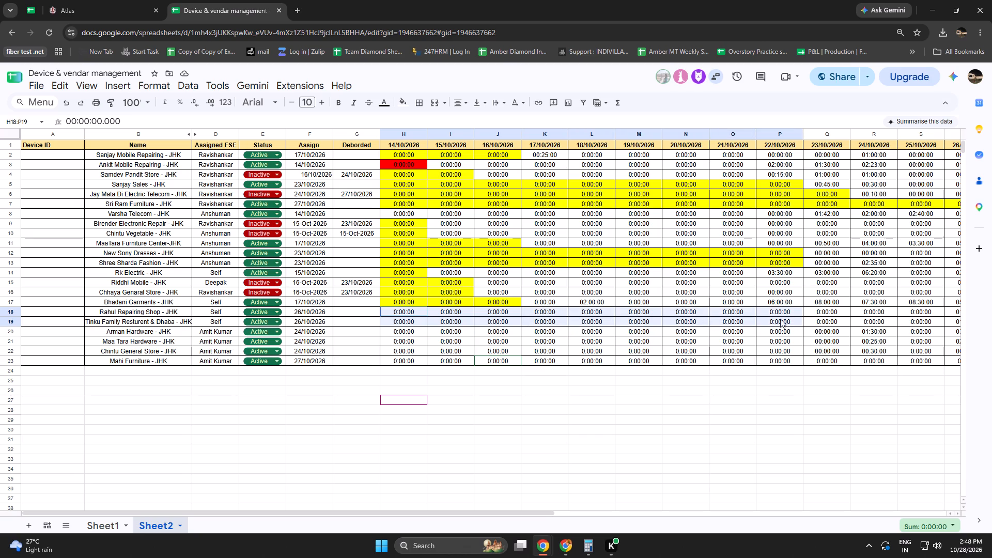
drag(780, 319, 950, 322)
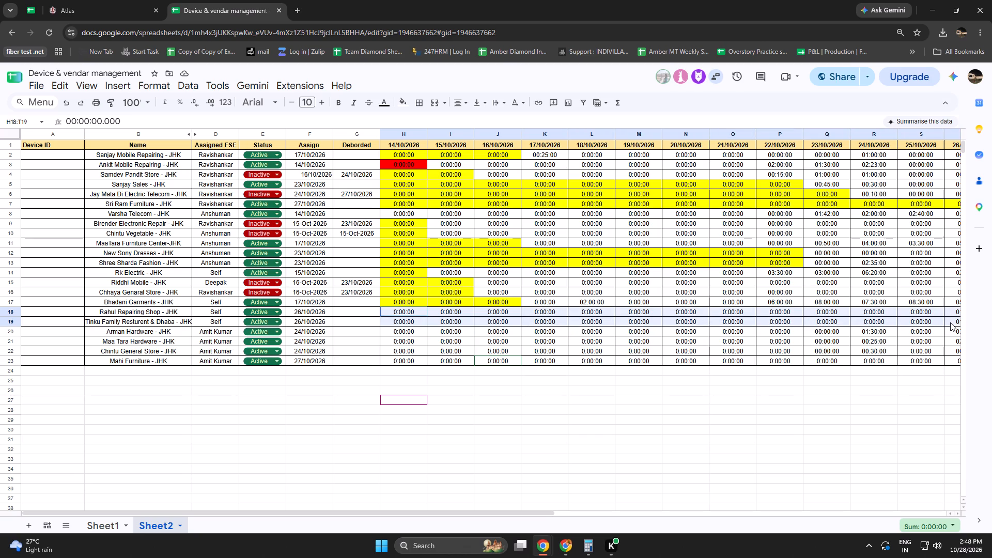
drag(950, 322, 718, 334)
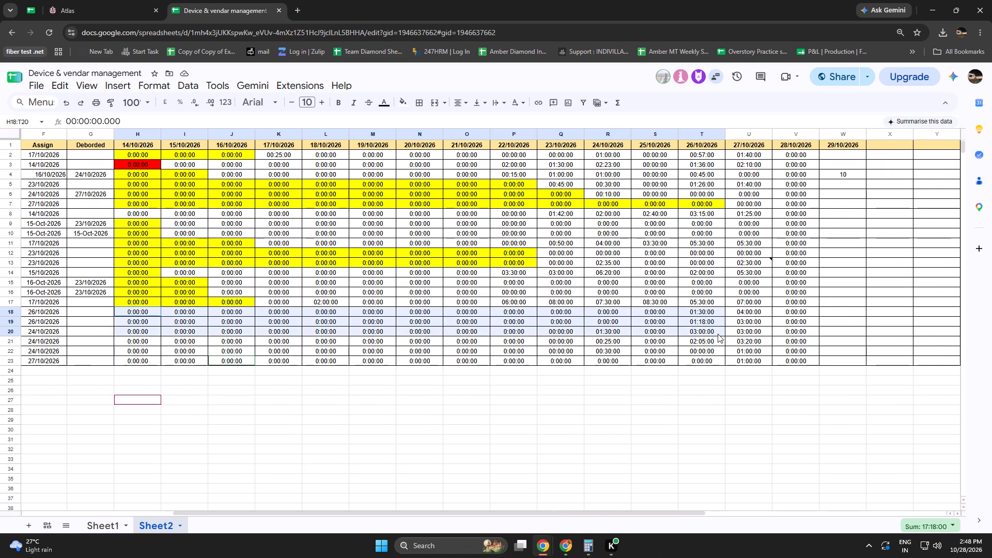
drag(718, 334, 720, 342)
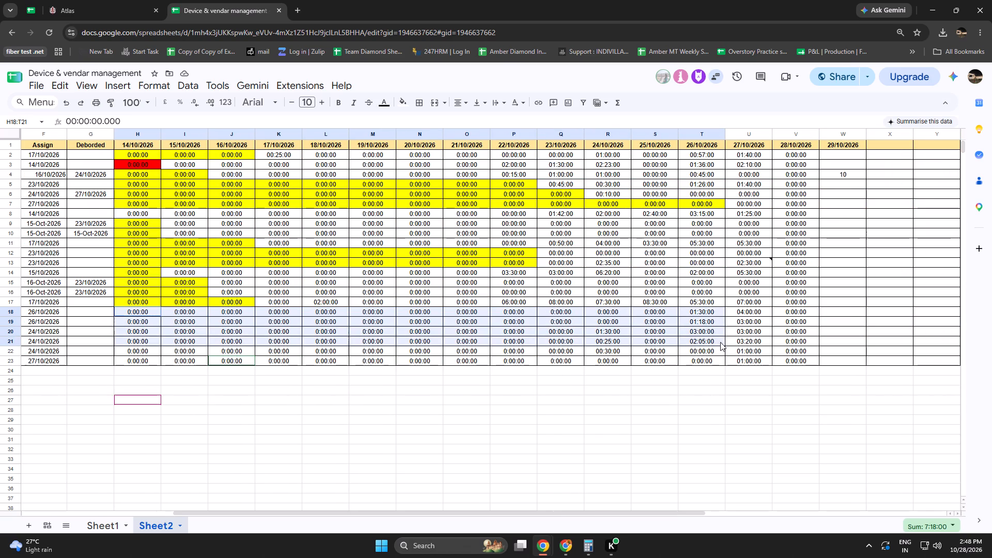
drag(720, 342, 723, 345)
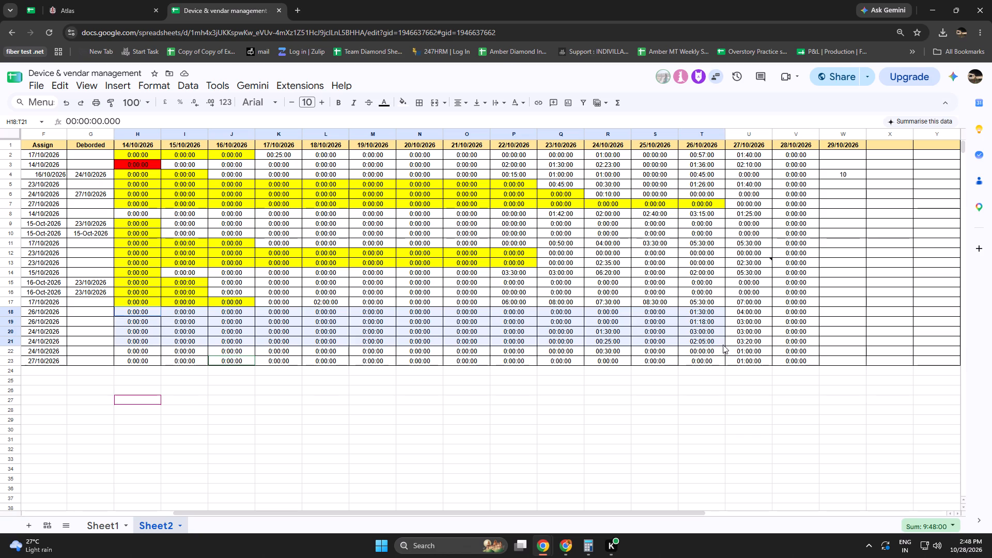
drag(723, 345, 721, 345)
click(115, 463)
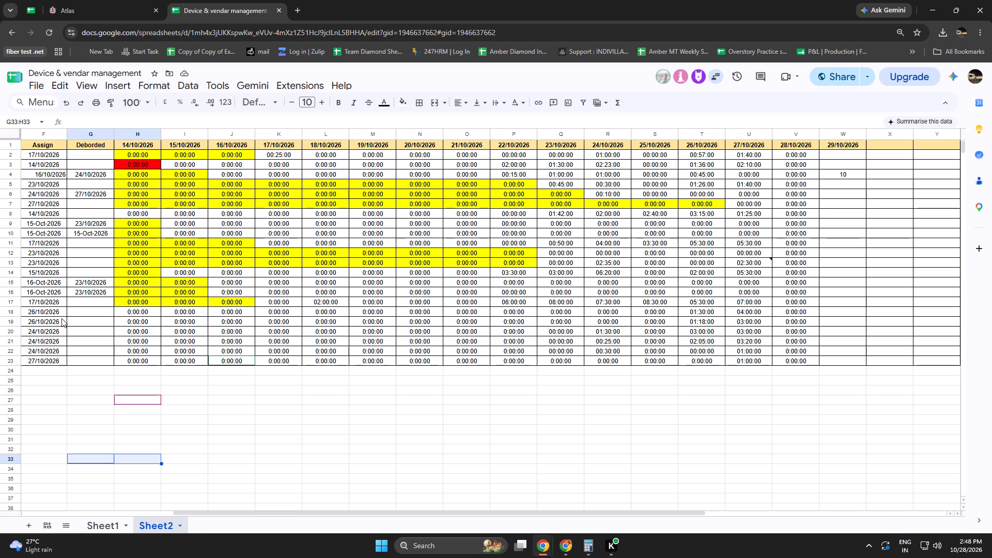
Fill the 14/10/2026 to 25/10/2026 cells of Rahul Repairing Shop - JHK and Tinku Family Resturent & Dhaba - JHK with yellow.
drag(140, 313, 163, 320)
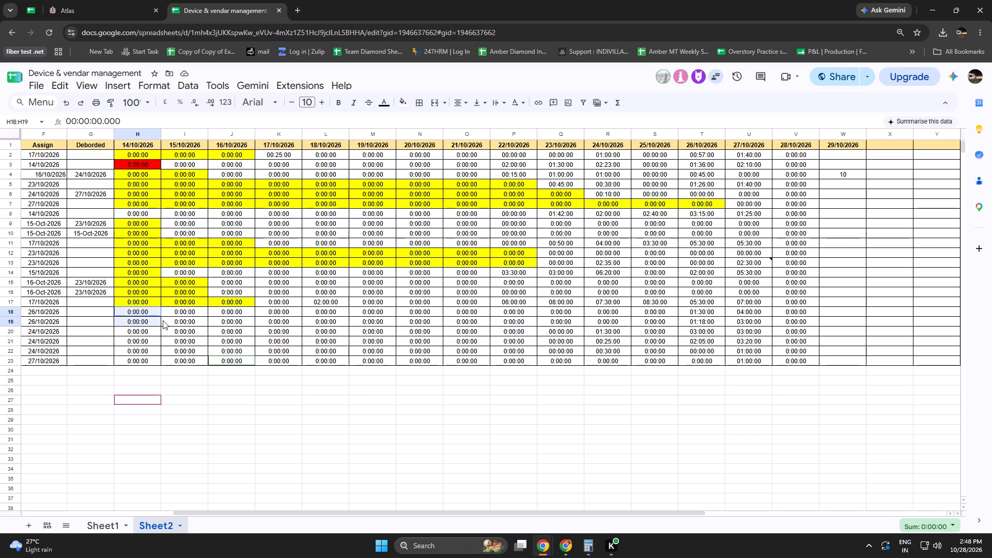
drag(163, 320, 508, 325)
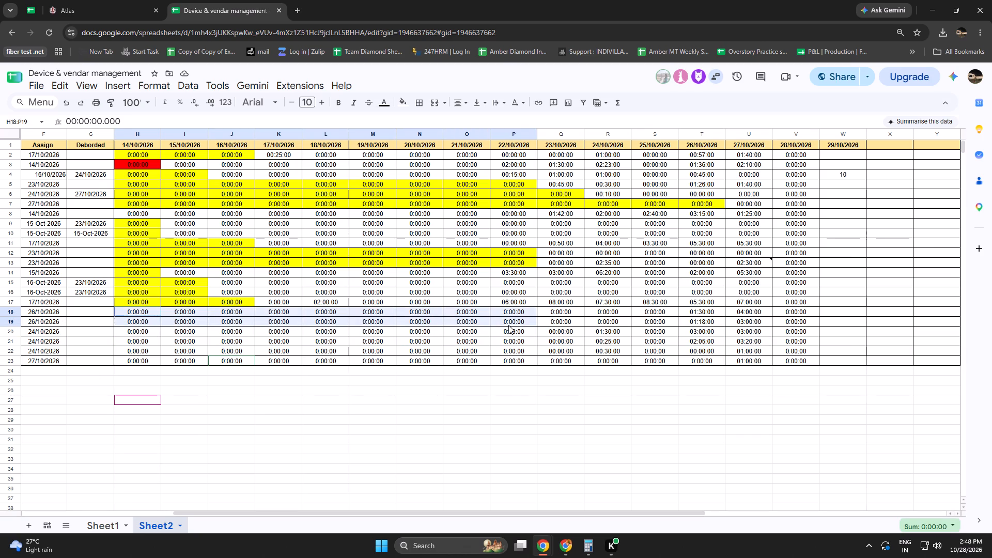
drag(508, 325, 665, 325)
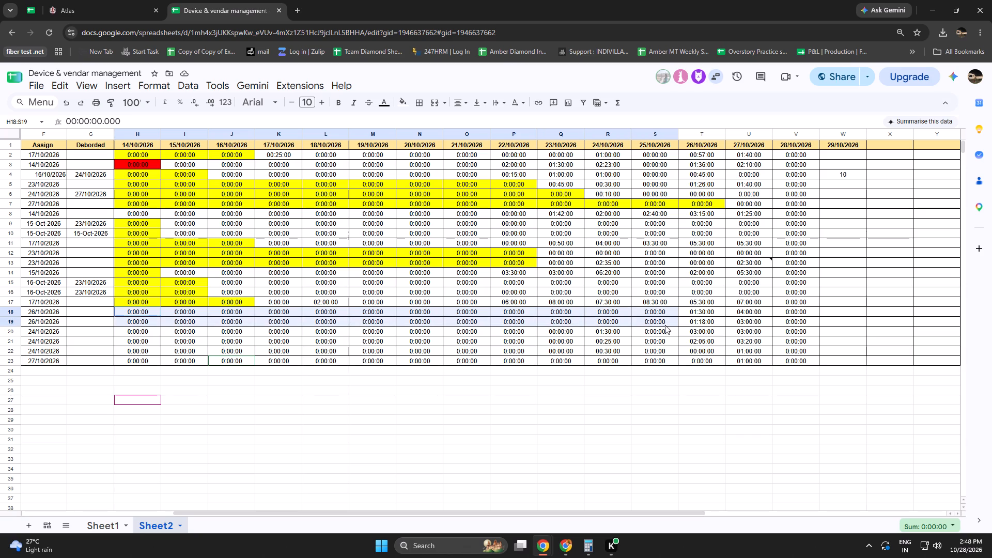
drag(665, 325, 672, 325)
drag(672, 325, 671, 324)
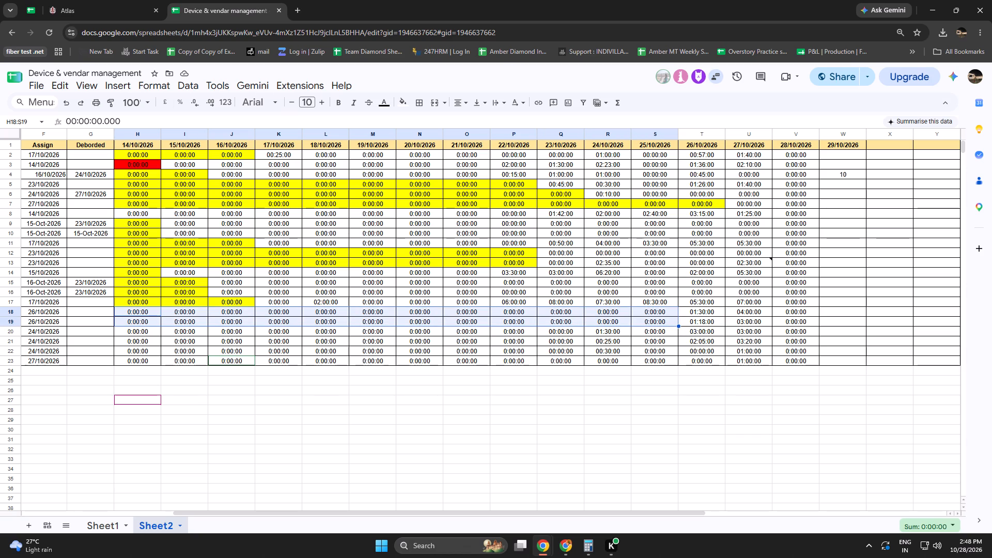
click(400, 104)
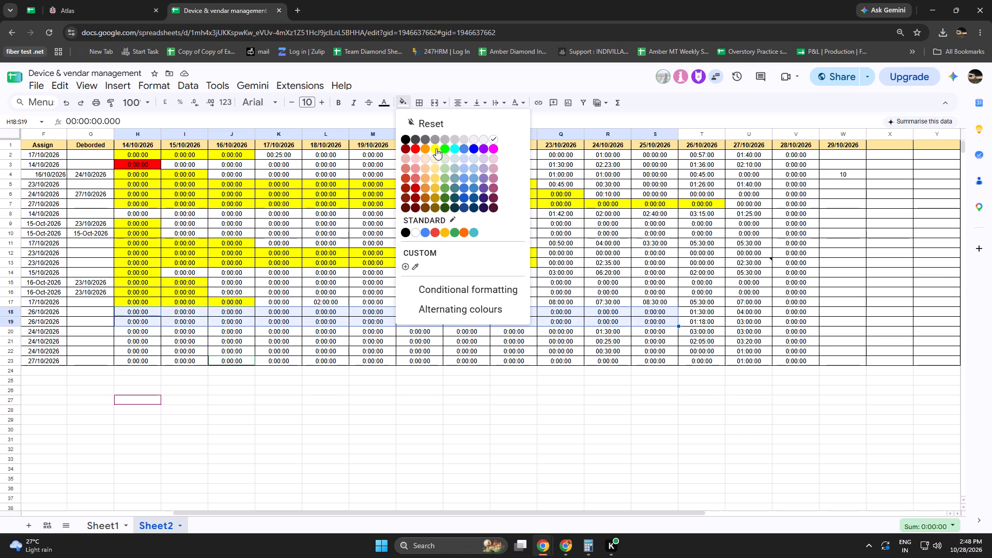
click(435, 148)
click(197, 440)
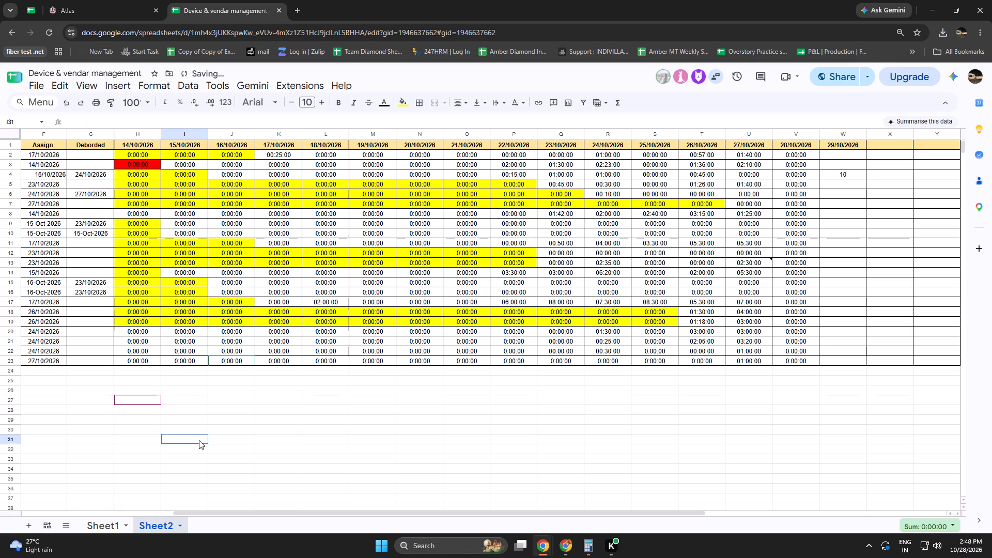